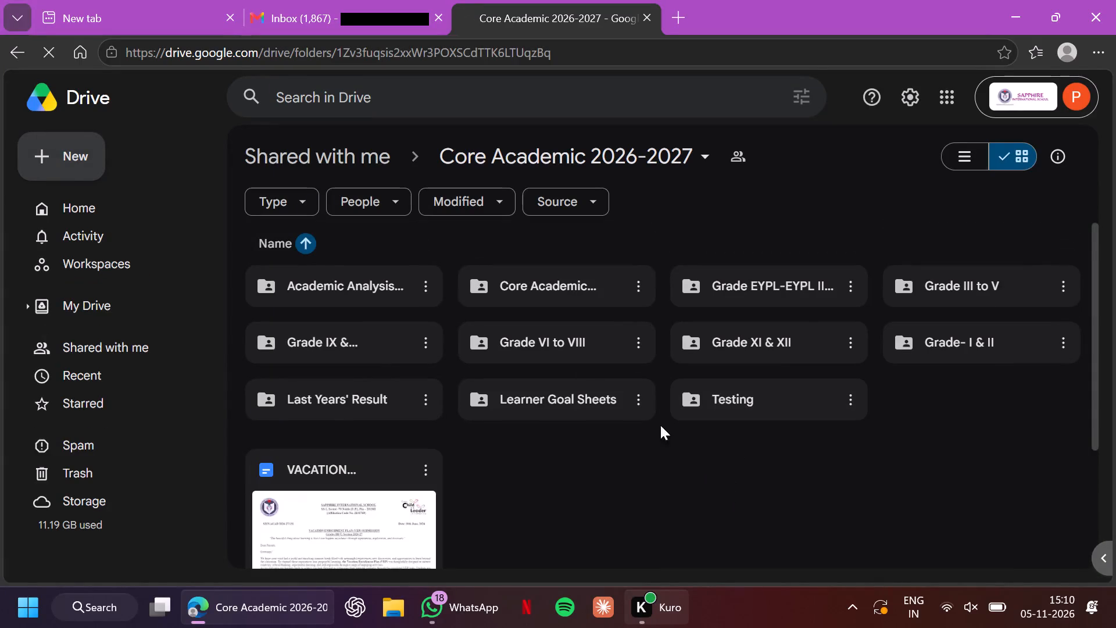
Open the December 2026 folder inside the Grade IX & X folder of Core Academic 2026-2027.
click(355, 345)
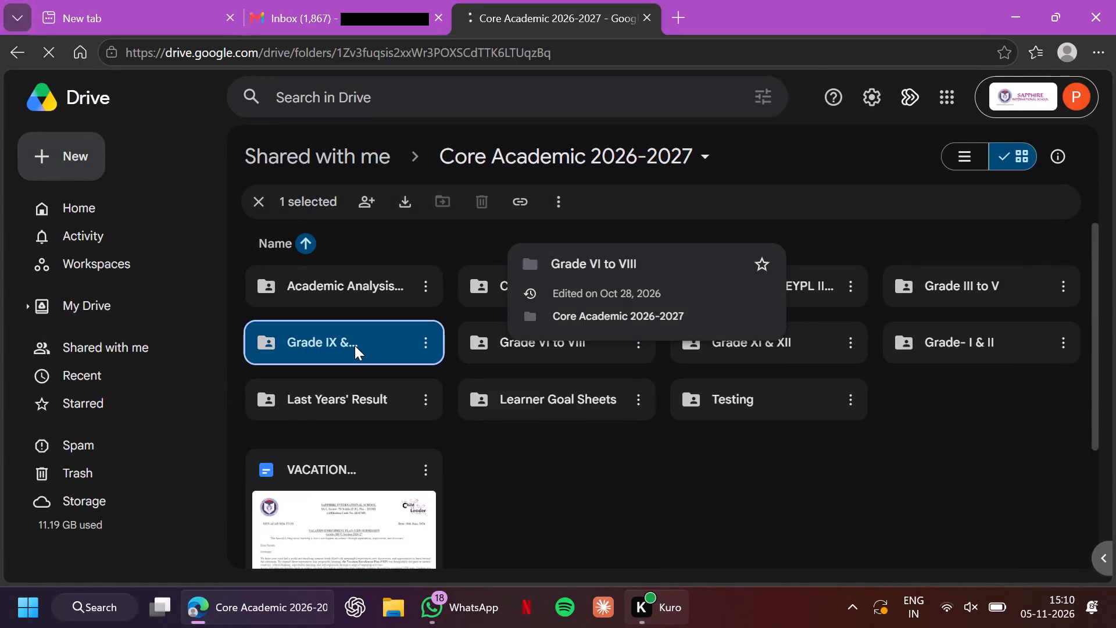
double_click(367, 344)
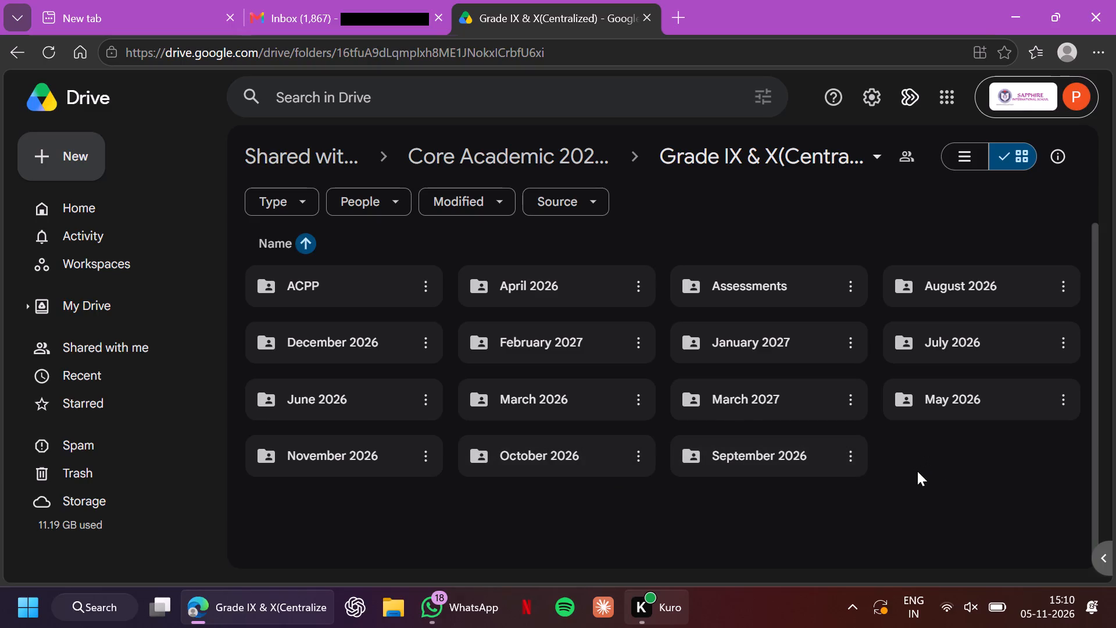
double_click(402, 341)
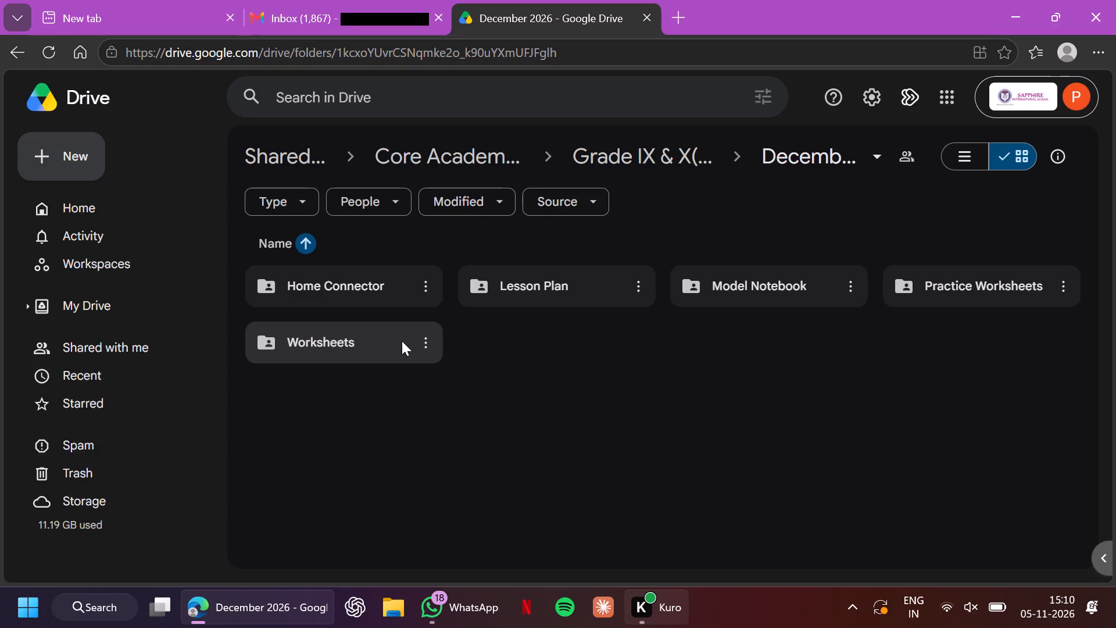
Check the contents of the Home Connector folder and return to December 2026.
click(345, 284)
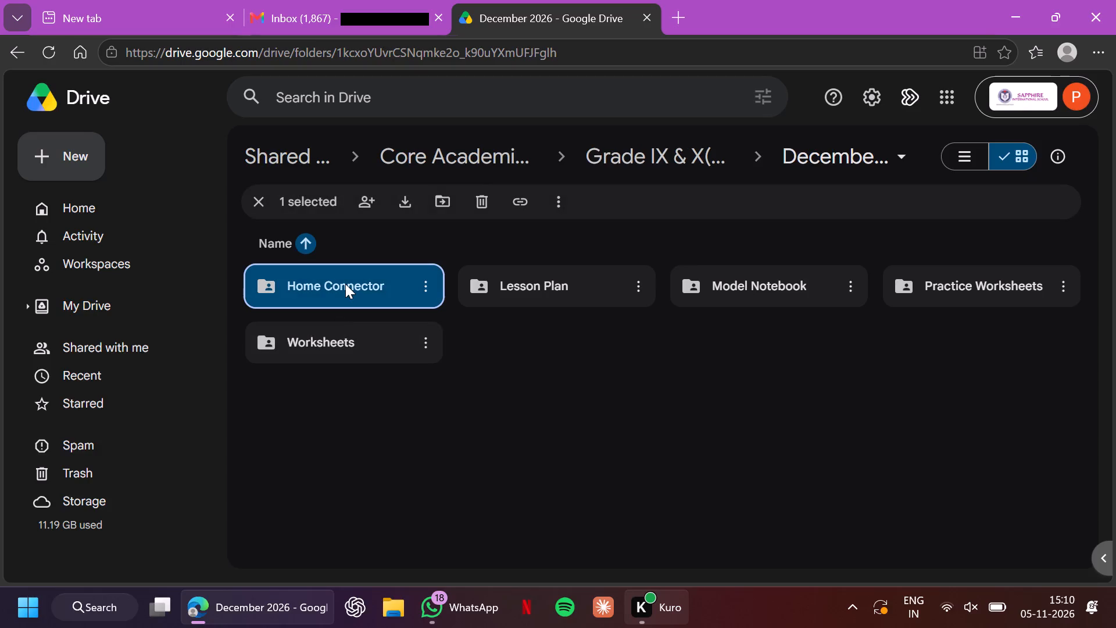
double_click(345, 284)
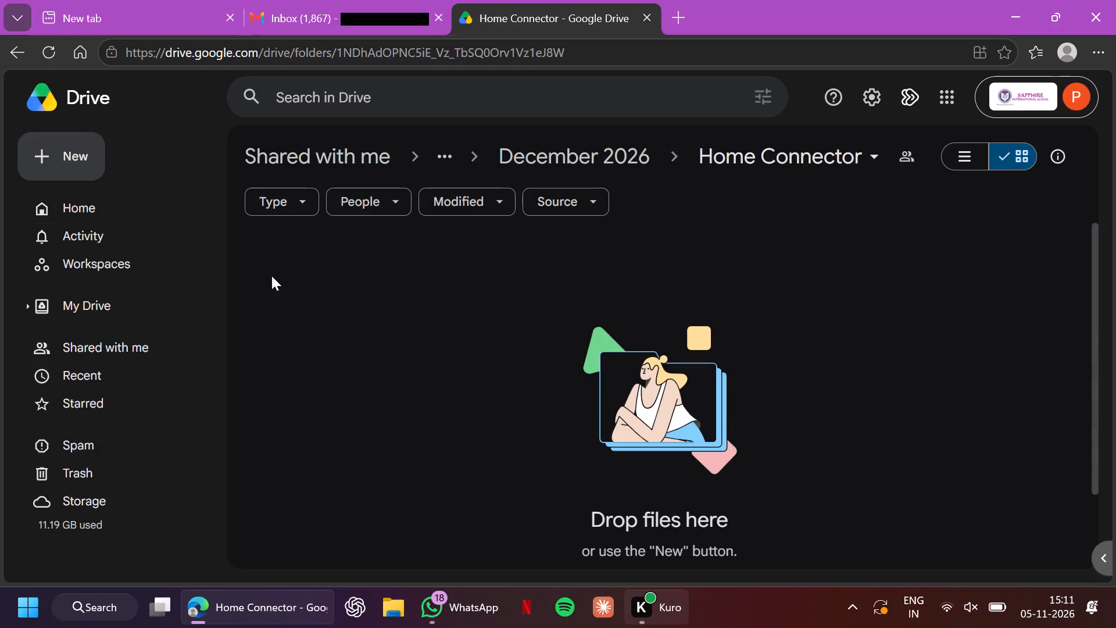
click(17, 56)
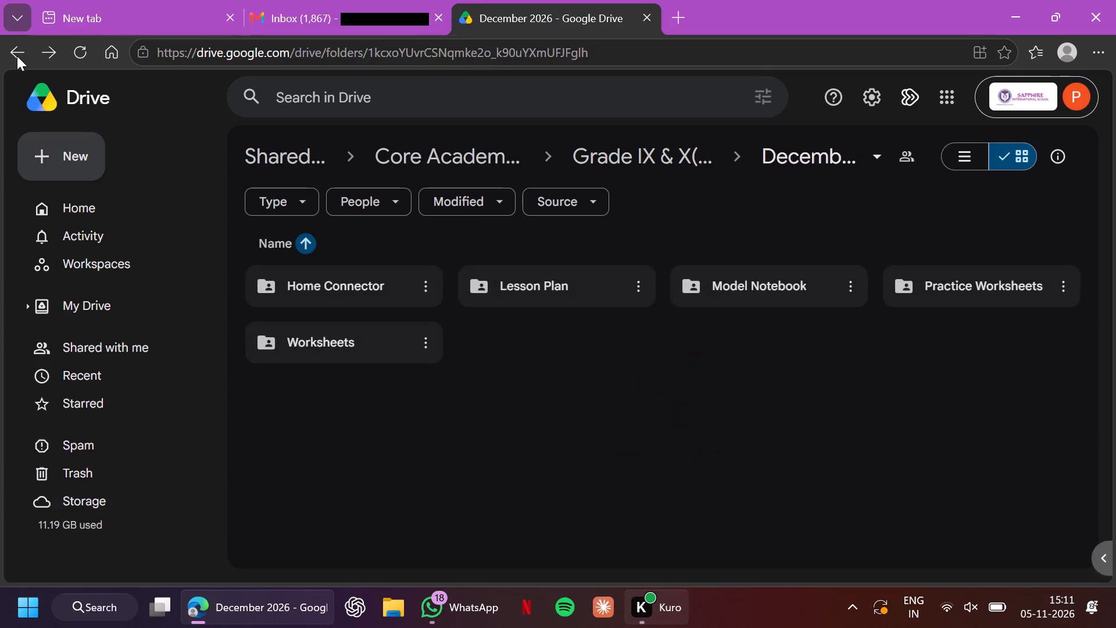
Open the Lesson Plan folder of December 2026 and look over its subject folders.
double_click(588, 283)
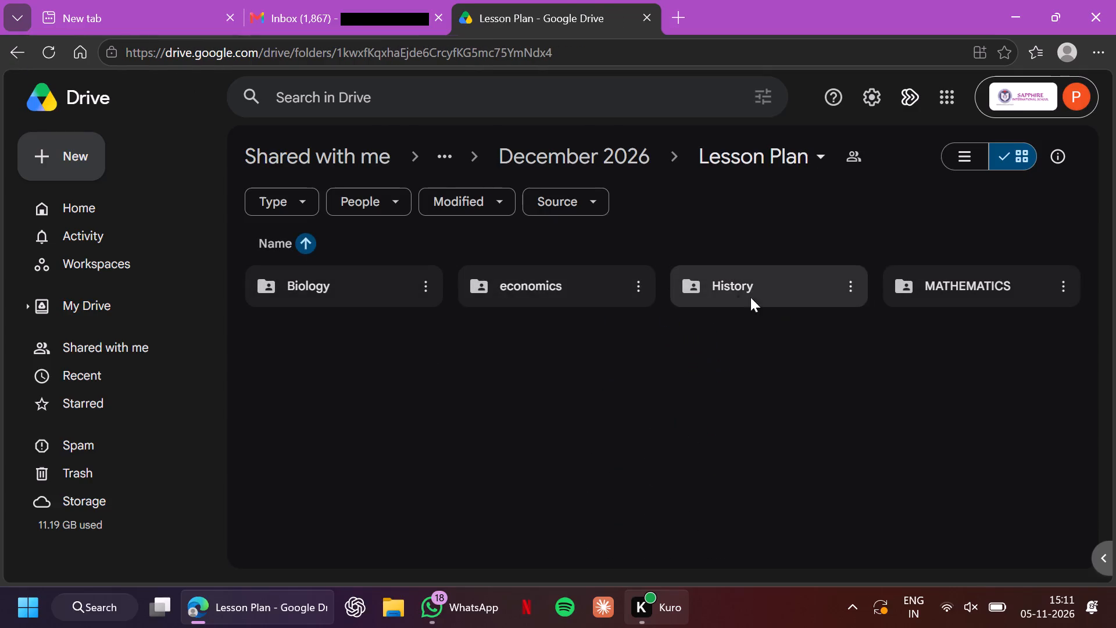
scroll(658, 392, up, 3)
scroll(658, 392, right, 1)
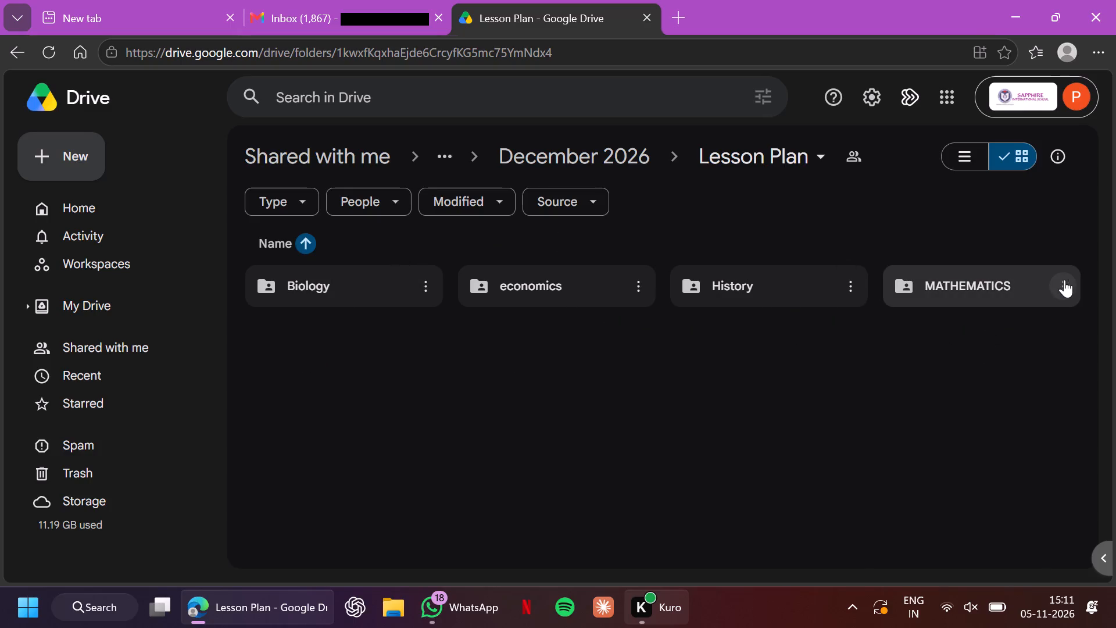
Create a new folder named DECEMBER in the Lesson Plan folder.
right_click(395, 354)
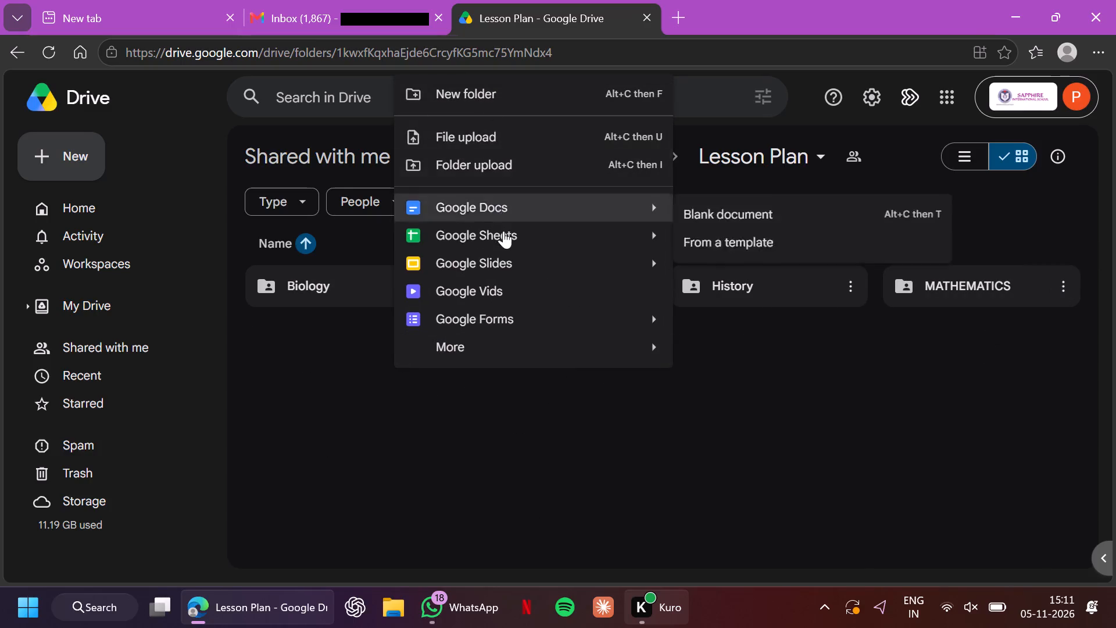
click(474, 91)
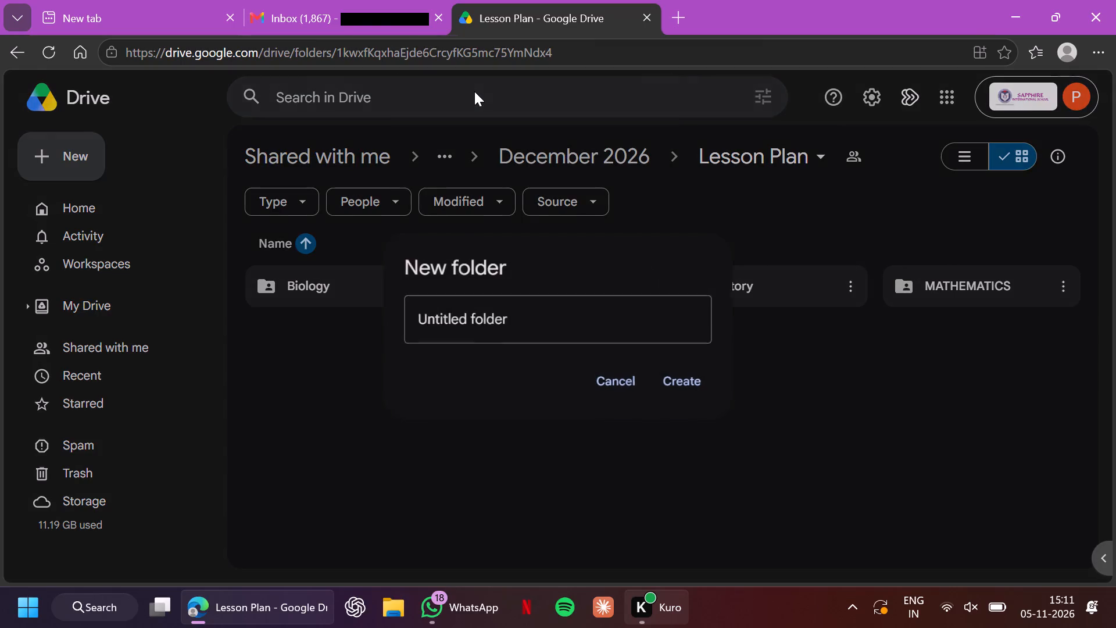
key(BackSpace)
text(dec)
key(BackSpace)
key(BackSpace)
key(BackSpace)
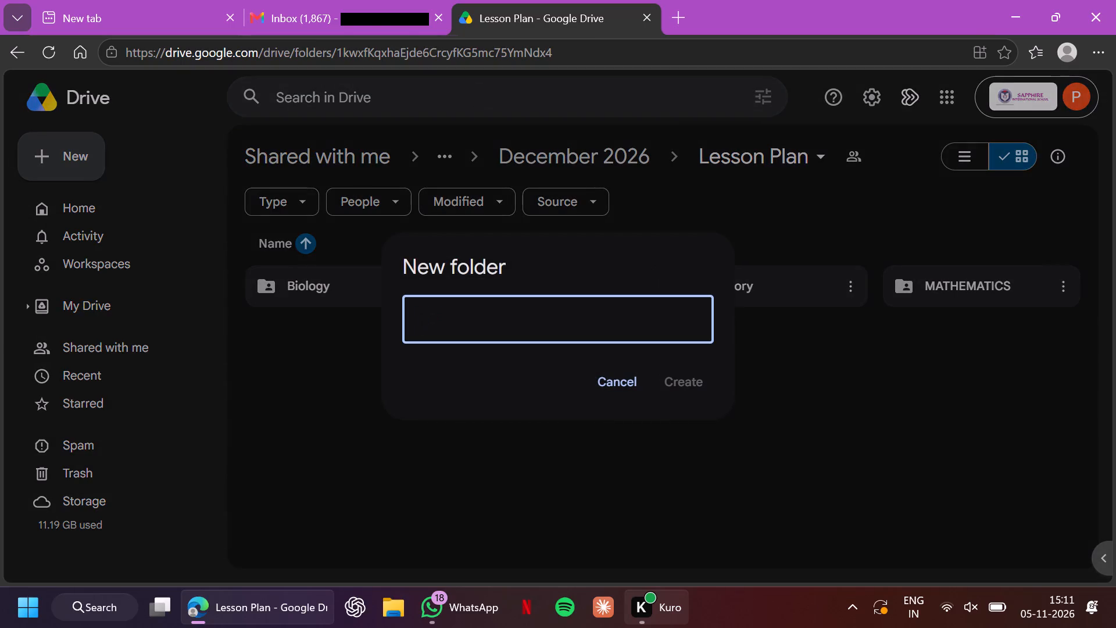
text(DE)
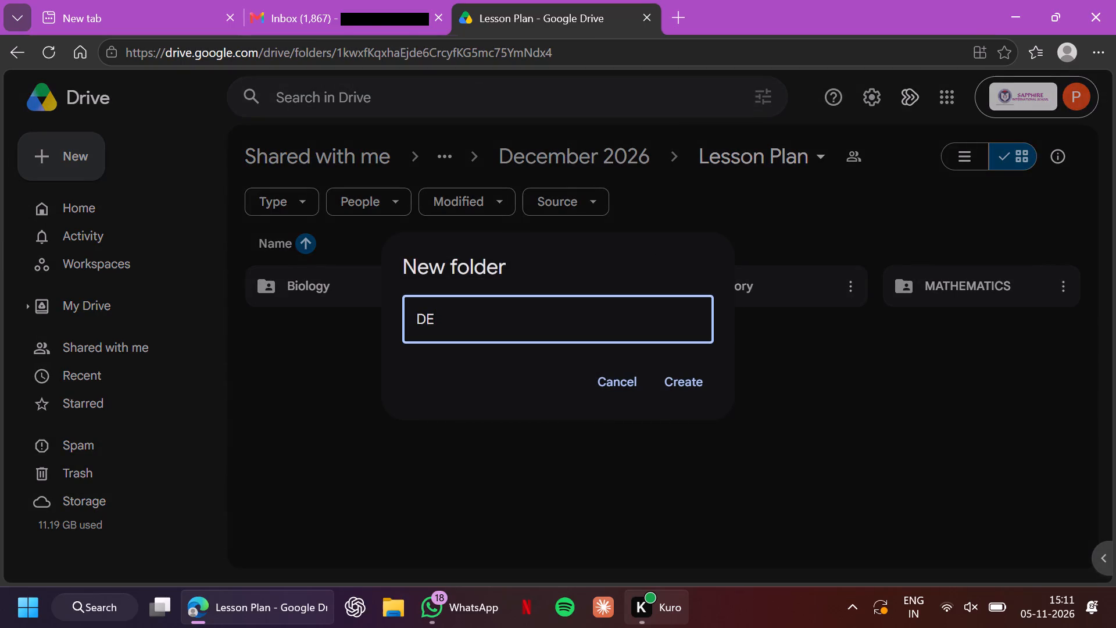
text(CEMBER)
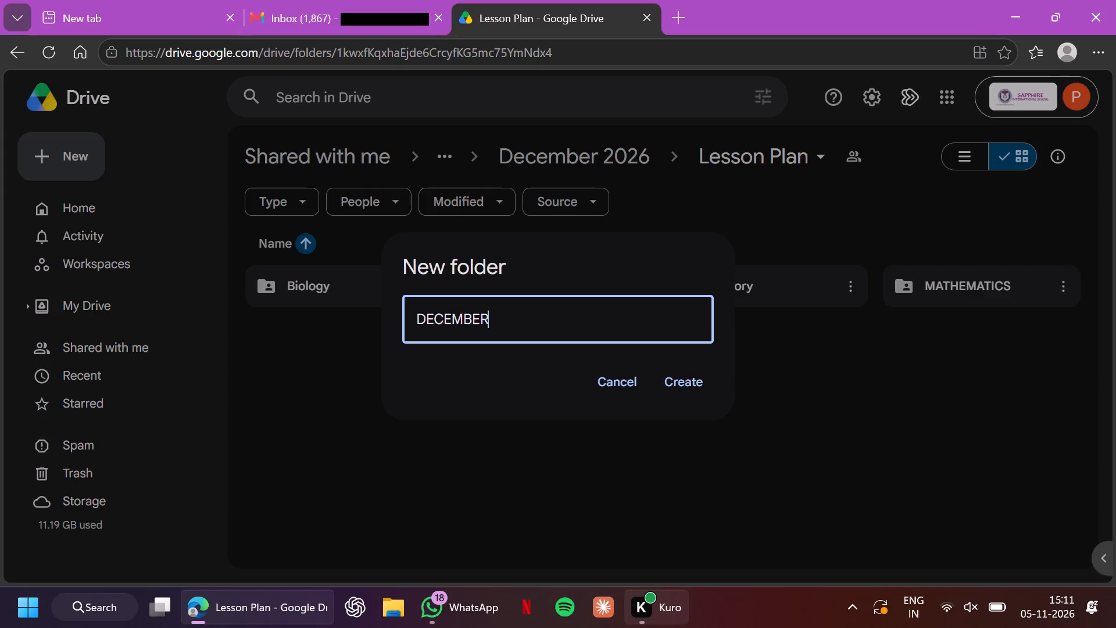
click(668, 384)
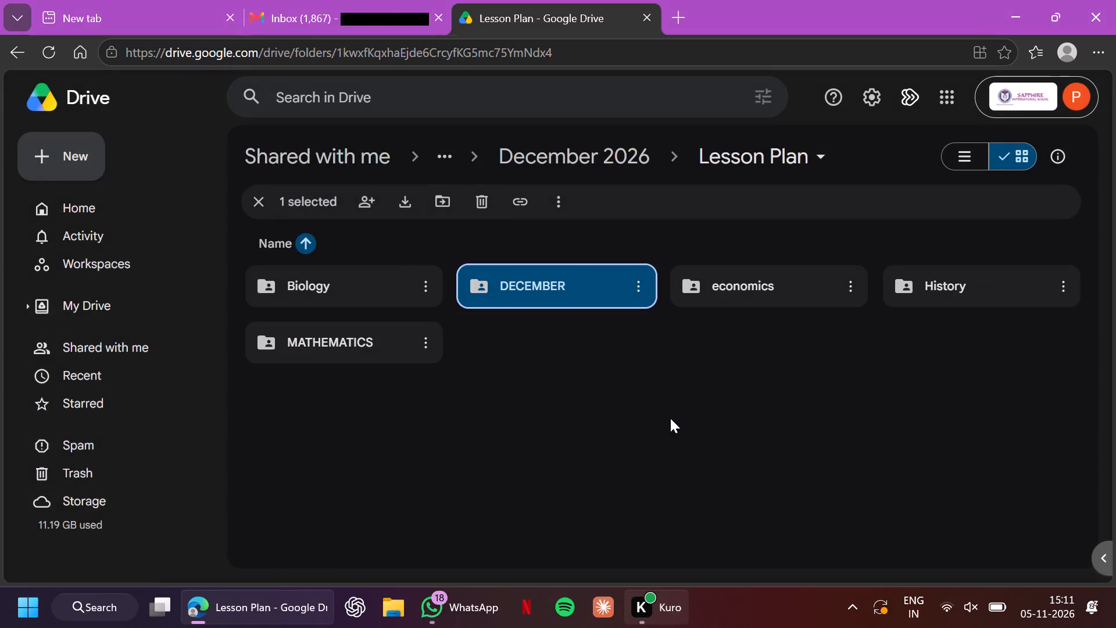
Rename the DECEMBER folder as HINDI.
click(560, 295)
key(BackSpace)
key(BackSpace)
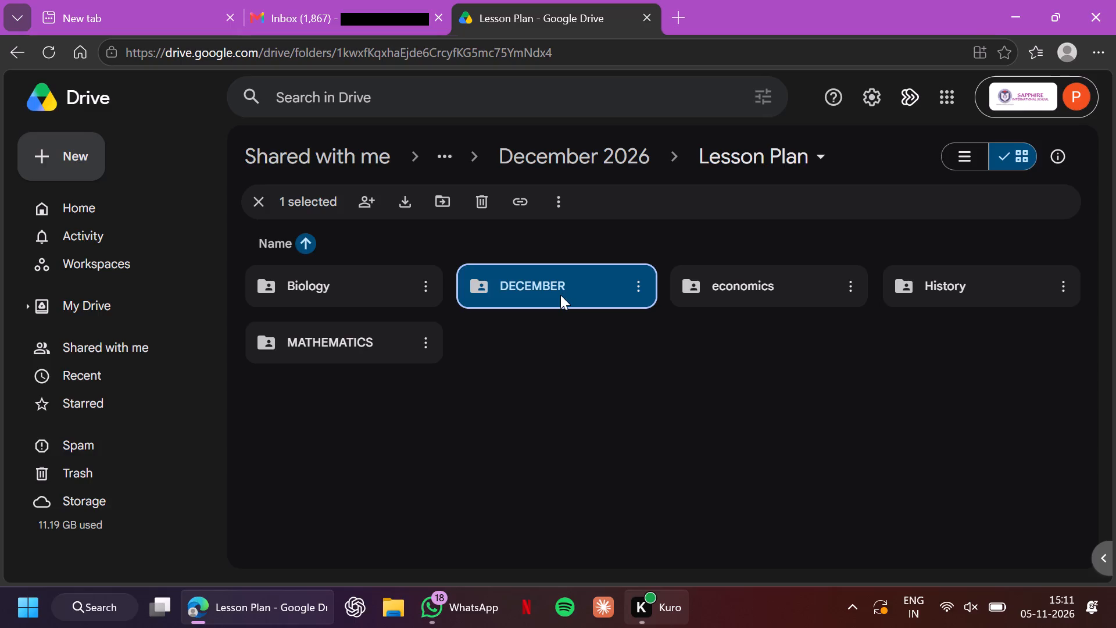
click(643, 289)
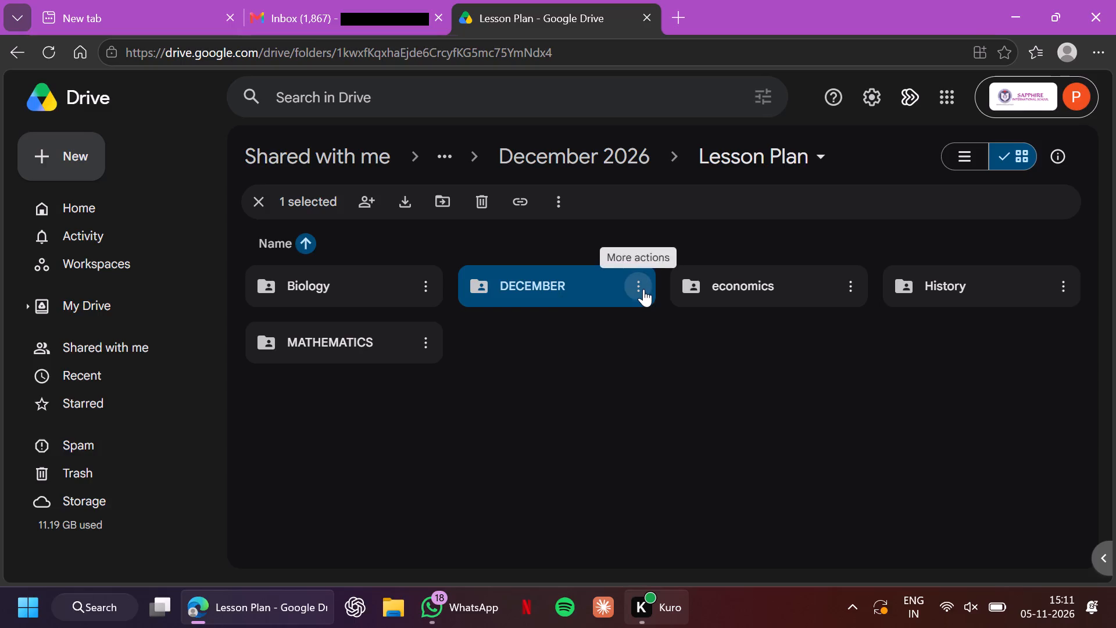
click(691, 350)
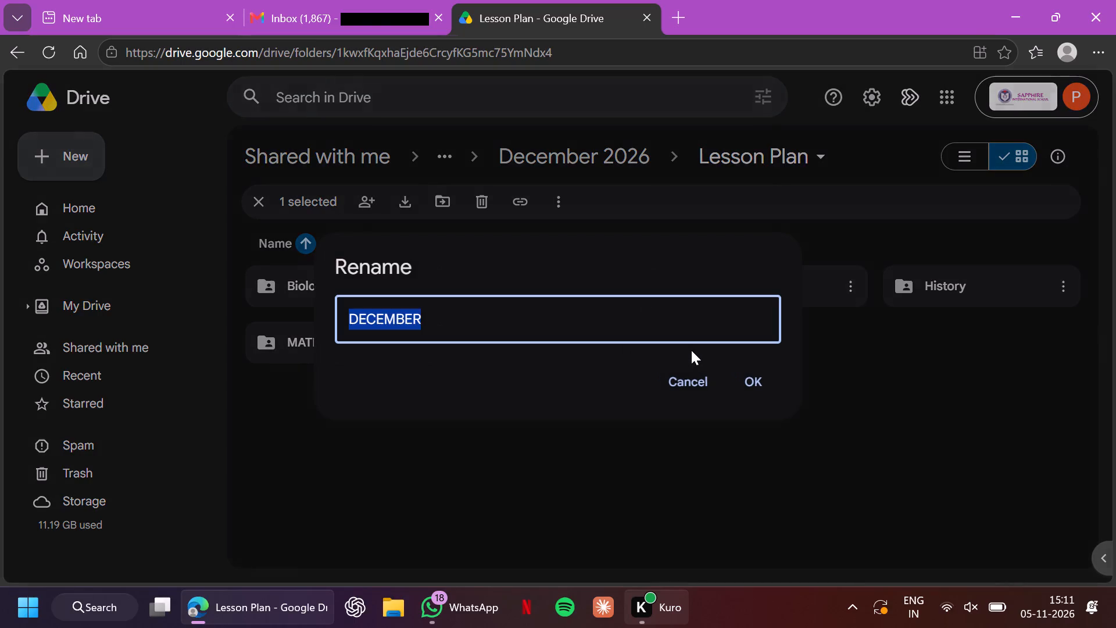
key(BackSpace)
text(HINDI)
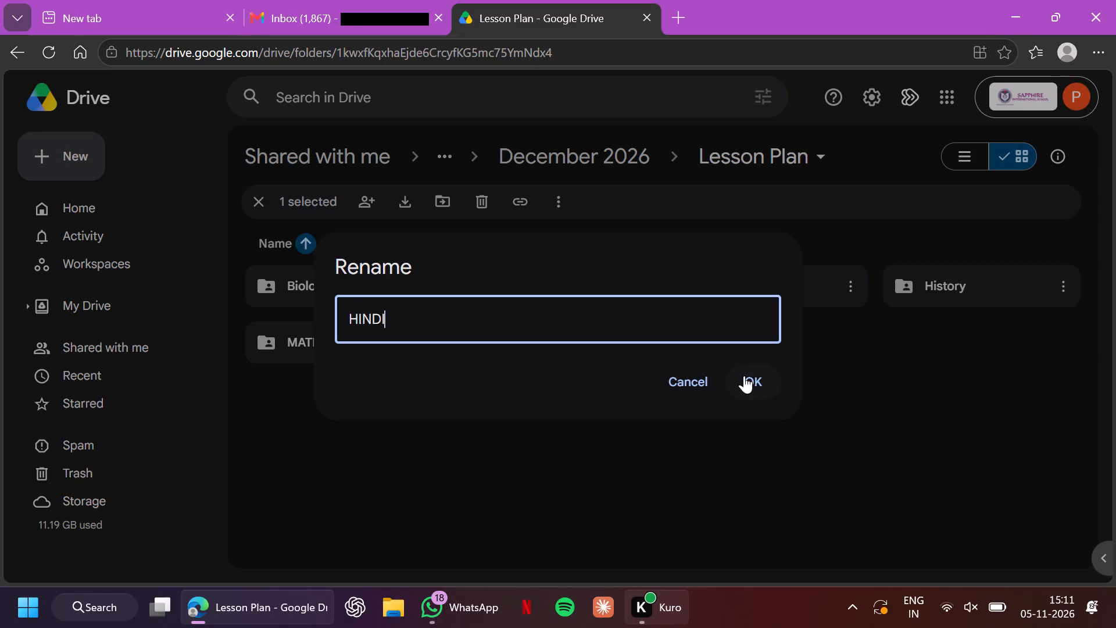
click(759, 380)
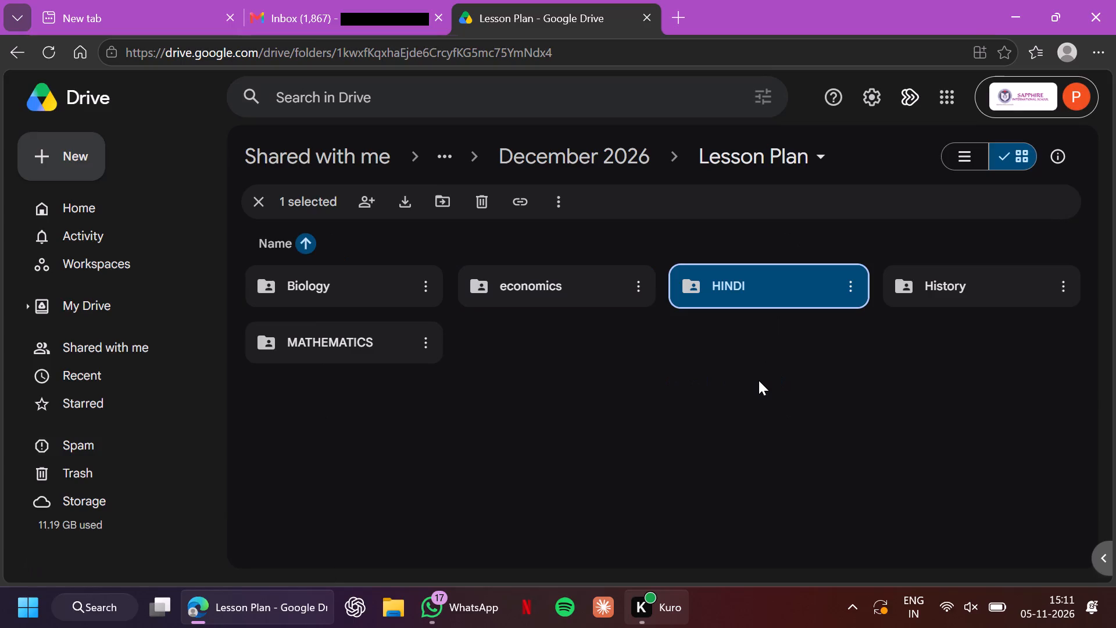
click(679, 402)
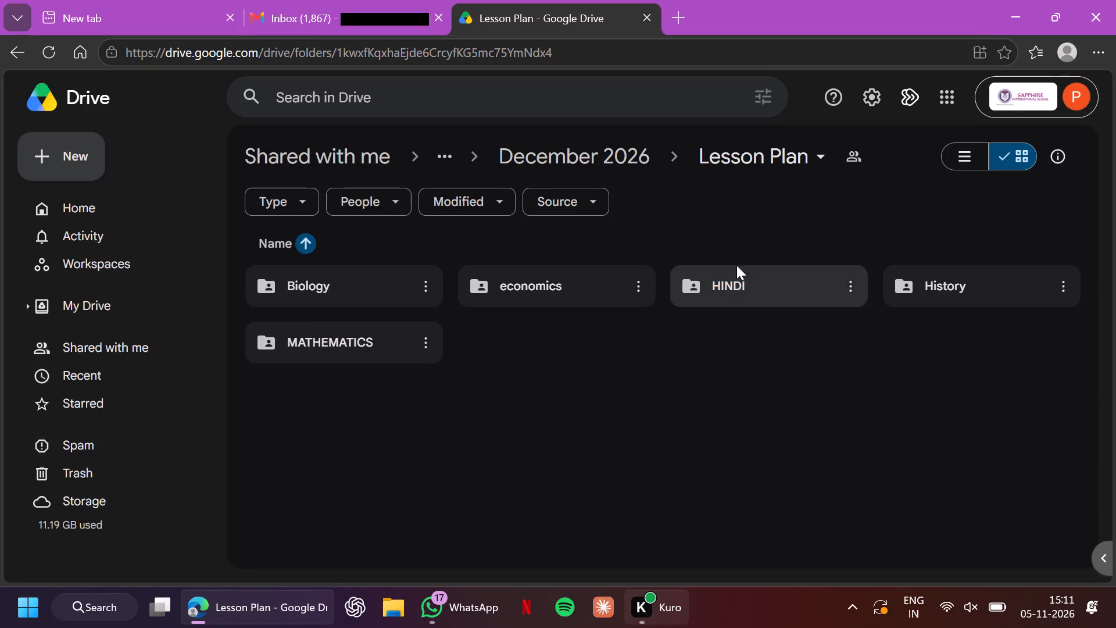
Upload Ghar_ki_Yaad and both LP DECEMBER files into the HINDI folder from the Class 9 LP December folder under dell all data on the Desktop.
double_click(740, 288)
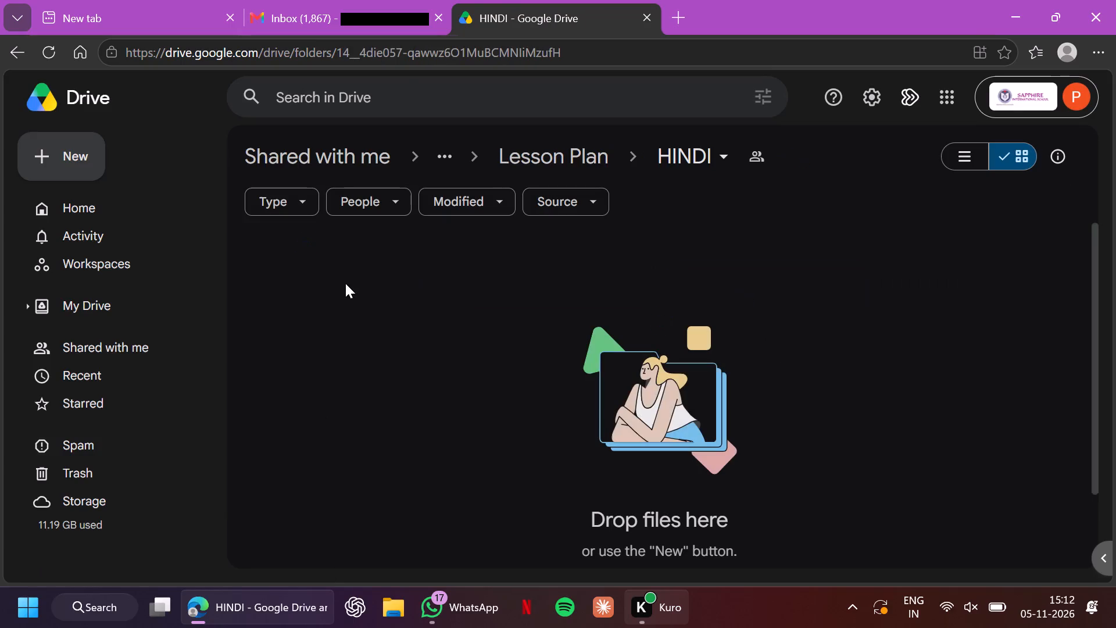
right_click(381, 378)
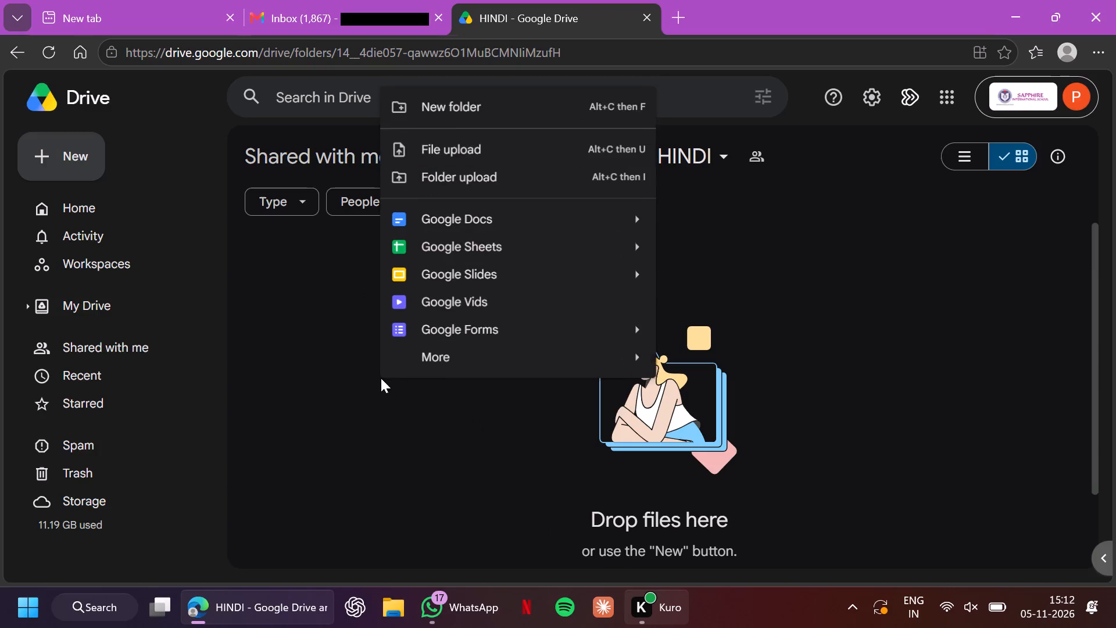
click(439, 155)
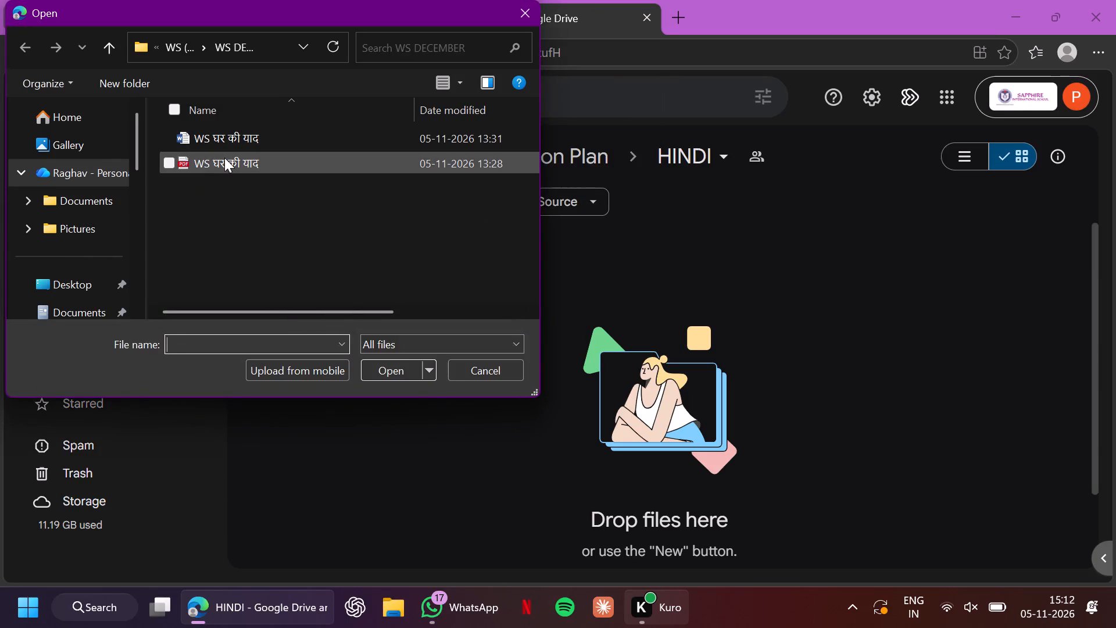
click(58, 283)
double_click(316, 171)
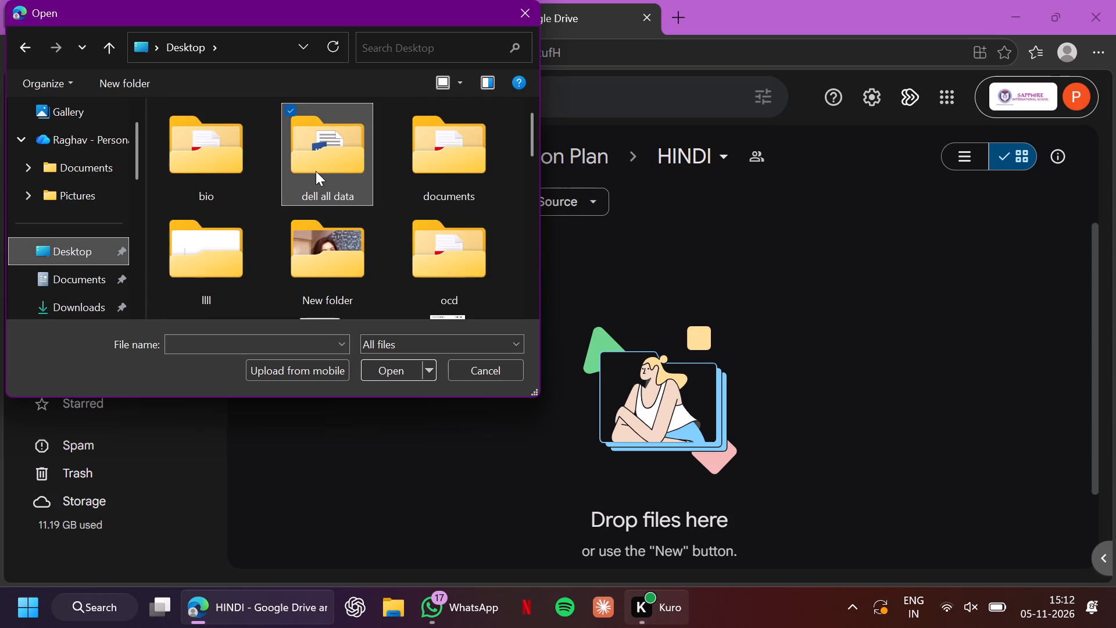
double_click(291, 213)
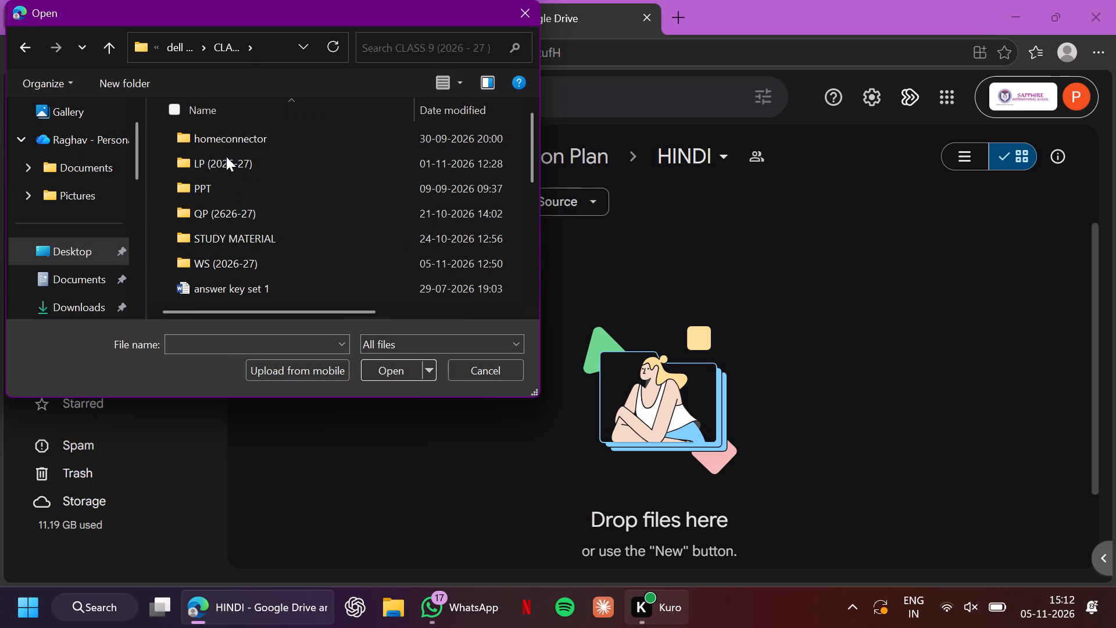
double_click(226, 156)
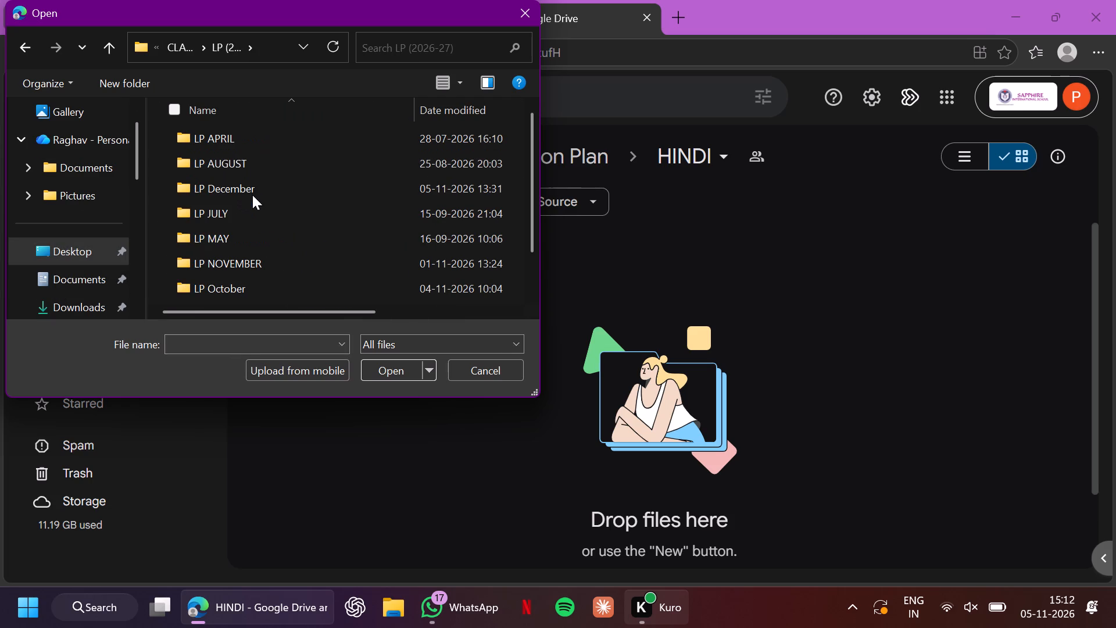
double_click(252, 195)
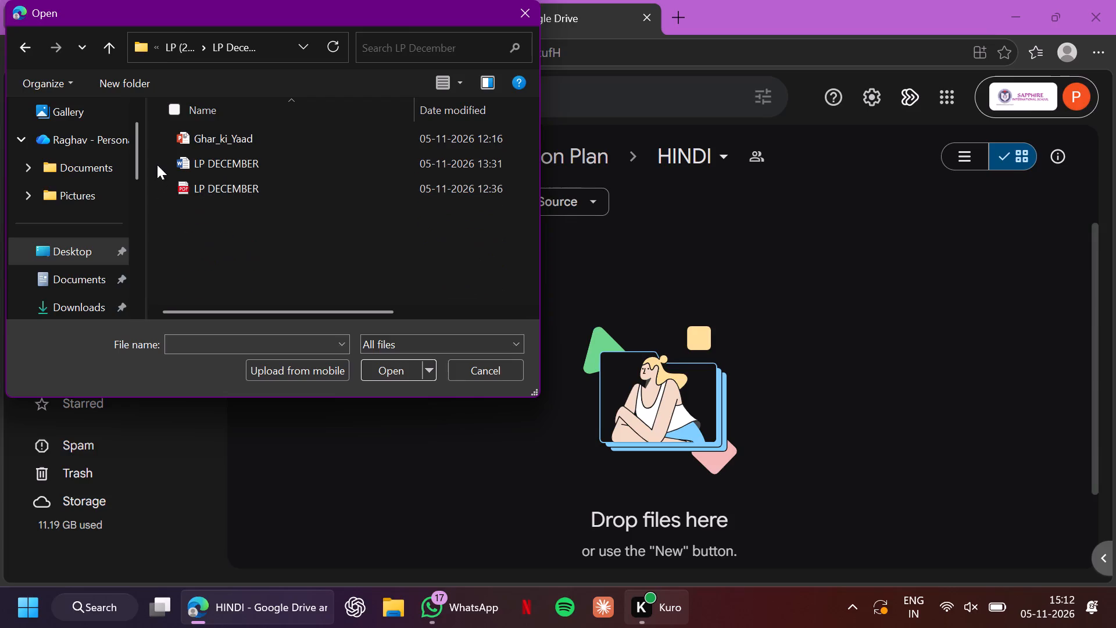
drag(157, 165, 215, 192)
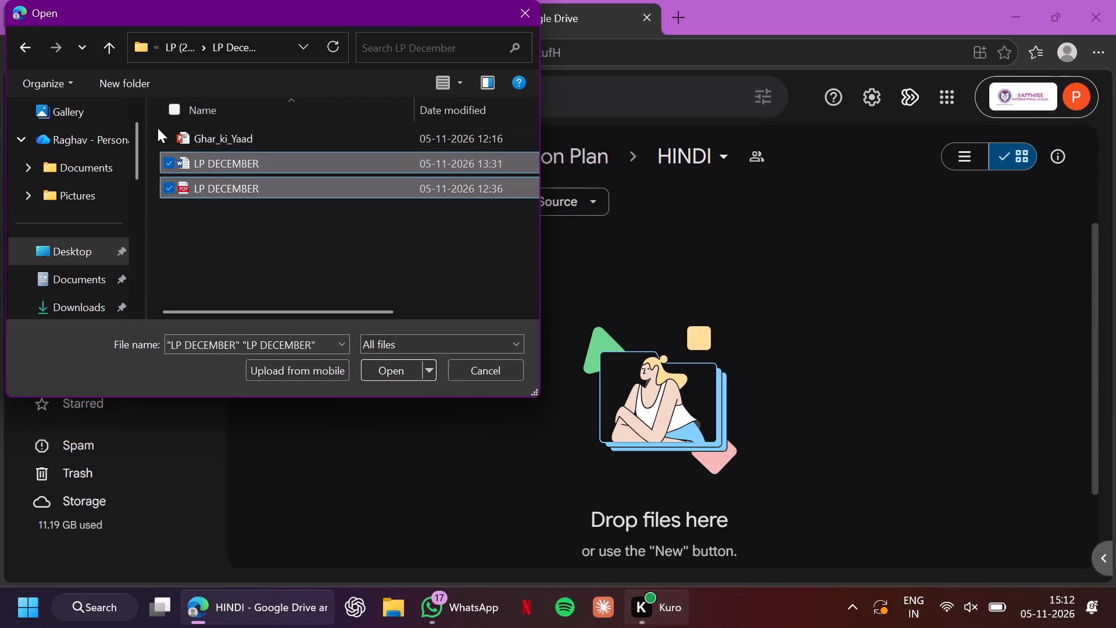
click(163, 140)
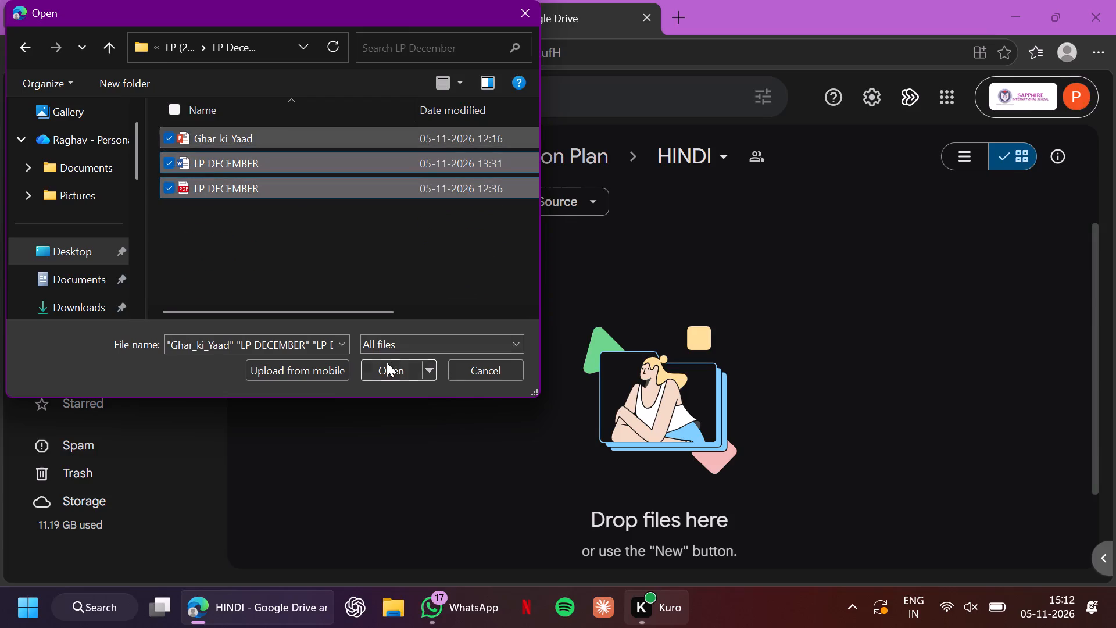
click(385, 373)
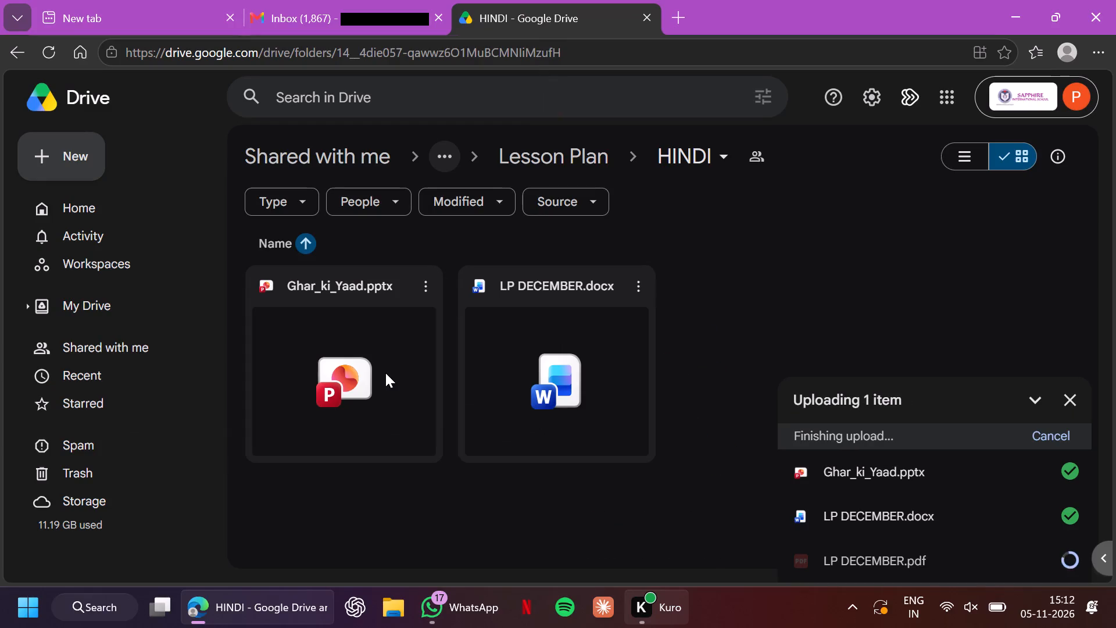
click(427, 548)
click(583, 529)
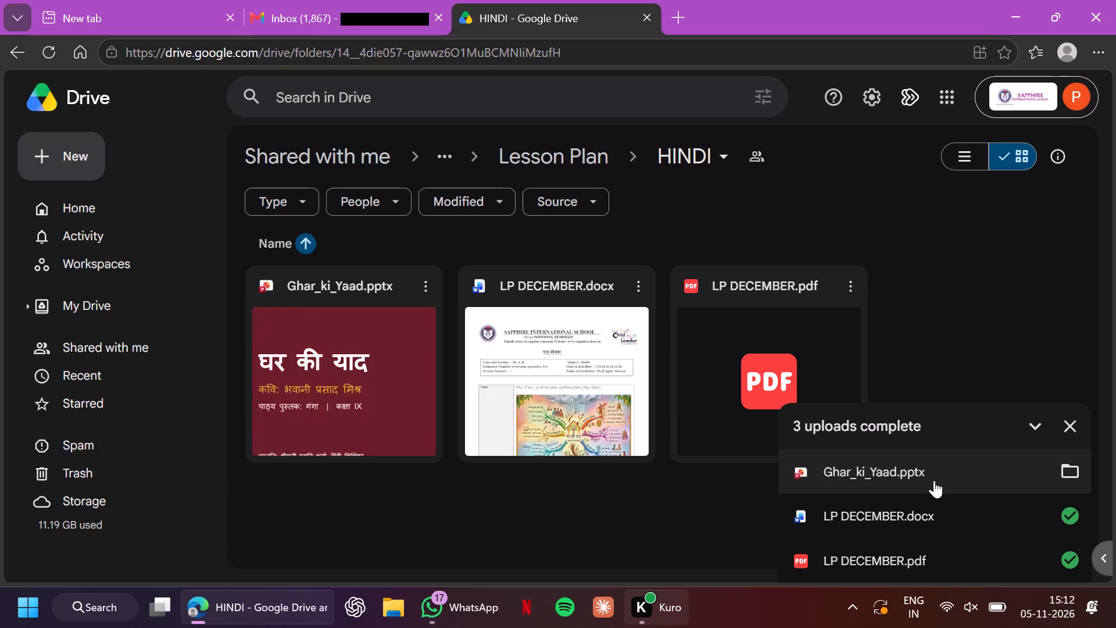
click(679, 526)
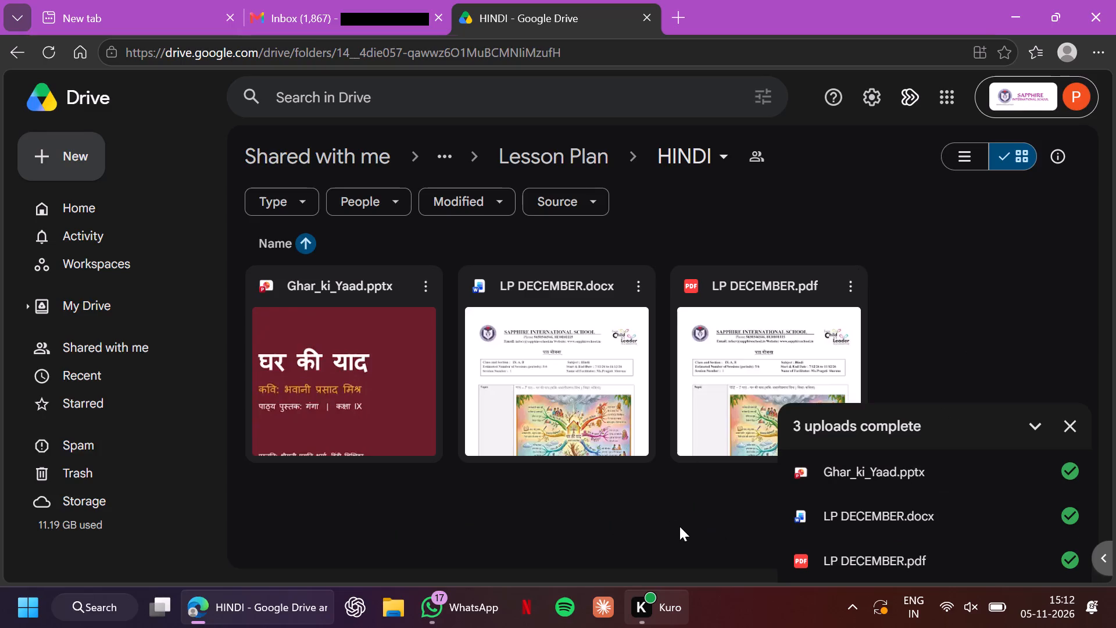
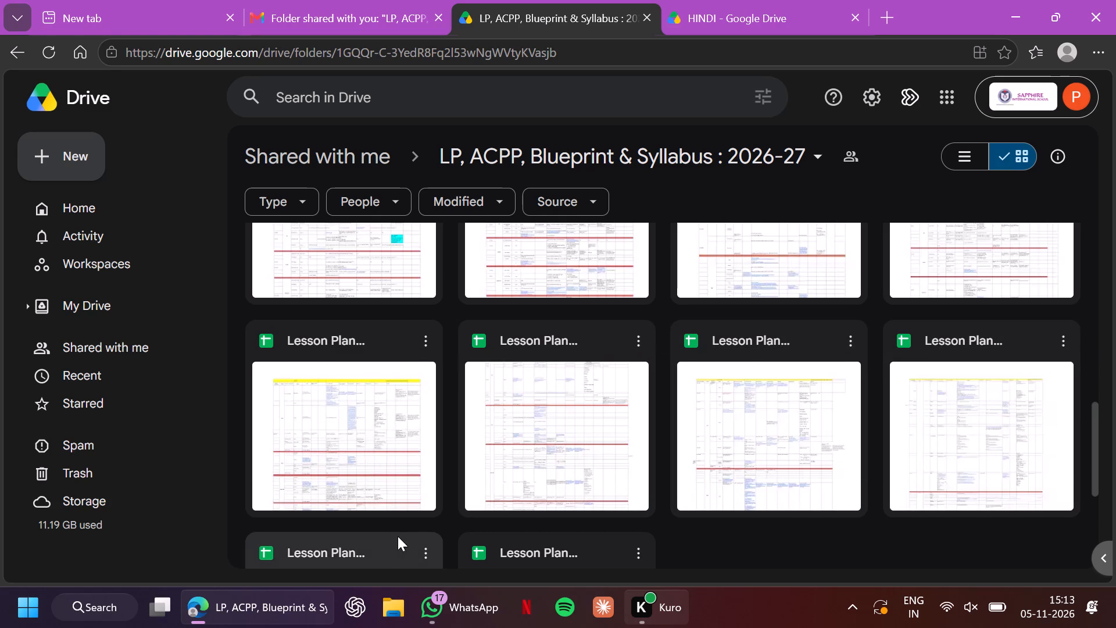
scroll(398, 536, down, 2)
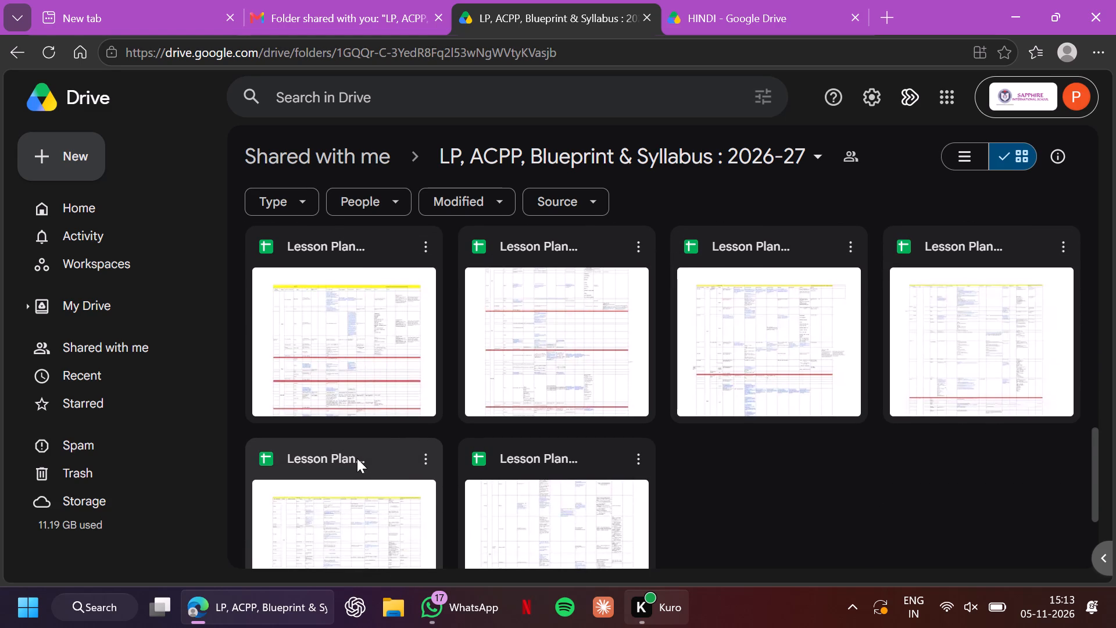
Open the Lesson Plan Documents for Grade - IX (2026-27) spreadsheet from the LP, ACPP, Blueprint & Syllabus : 2026-27 folder.
click(520, 466)
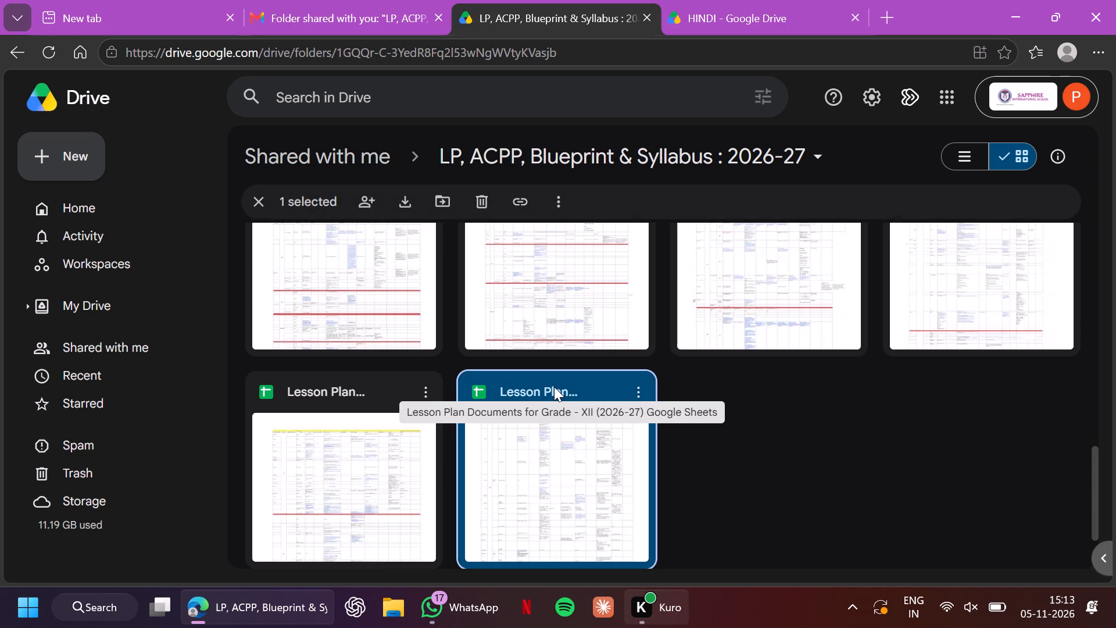
scroll(478, 264, up, 3)
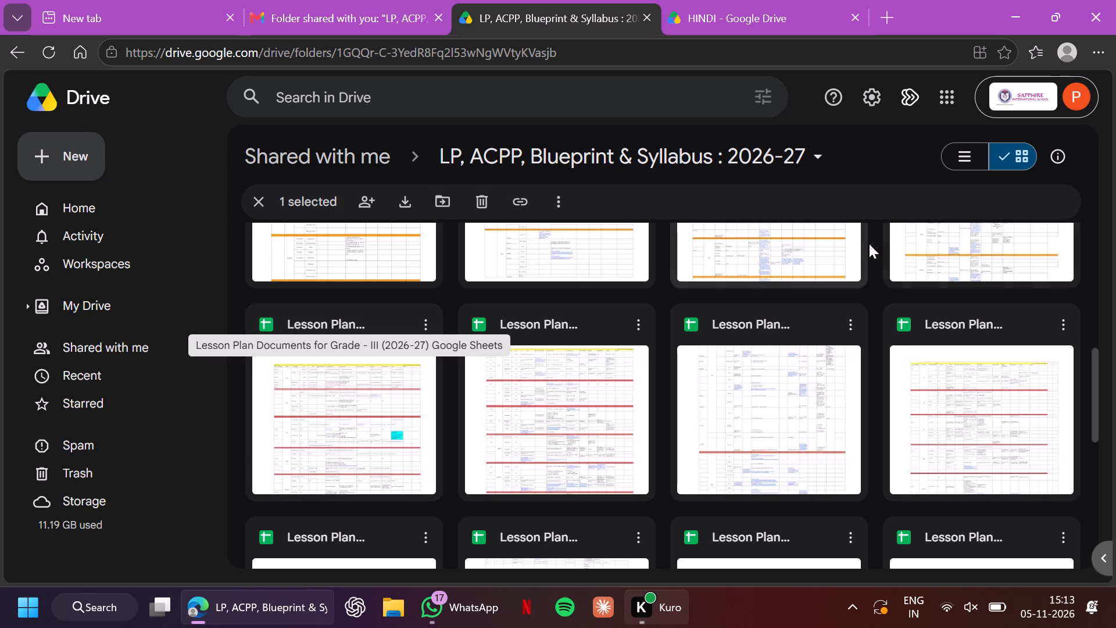
scroll(970, 233, up, 1)
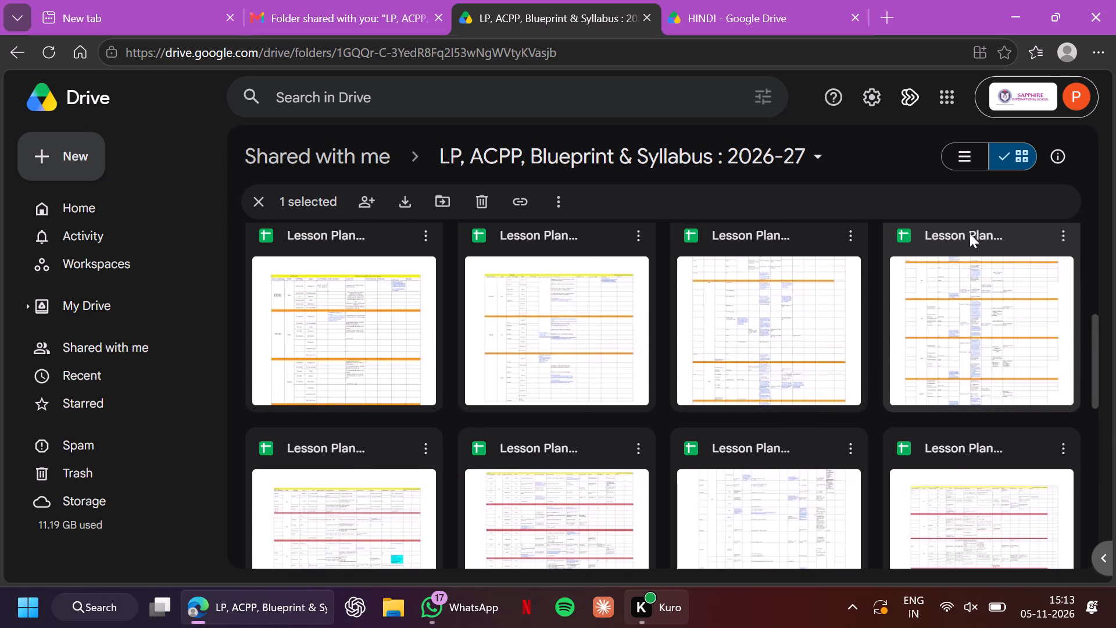
scroll(970, 233, up, 1)
click(764, 444)
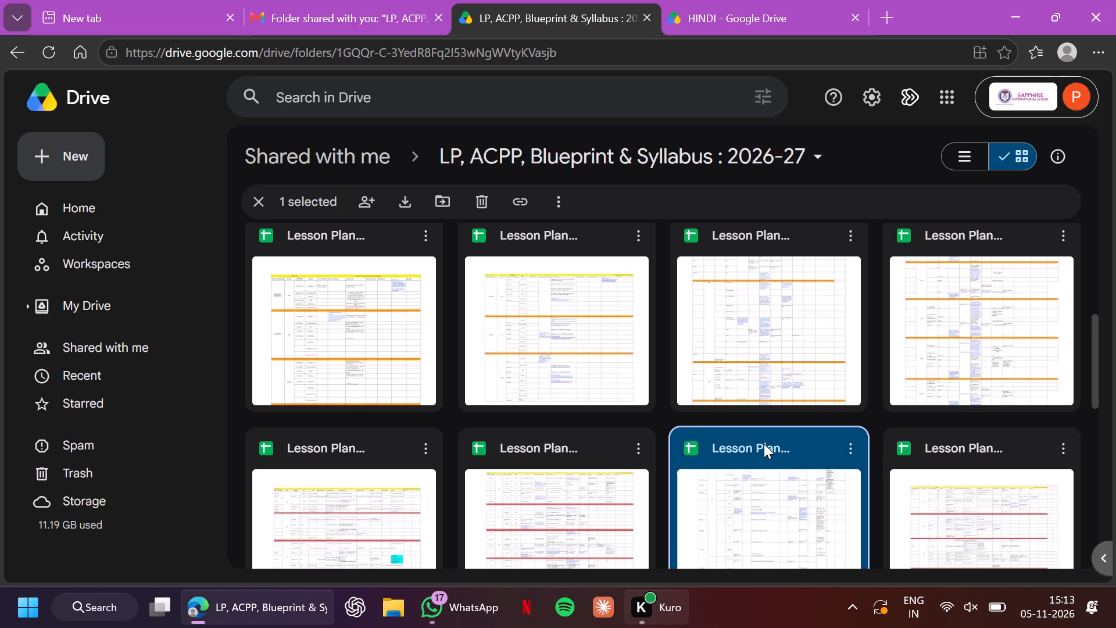
double_click(764, 444)
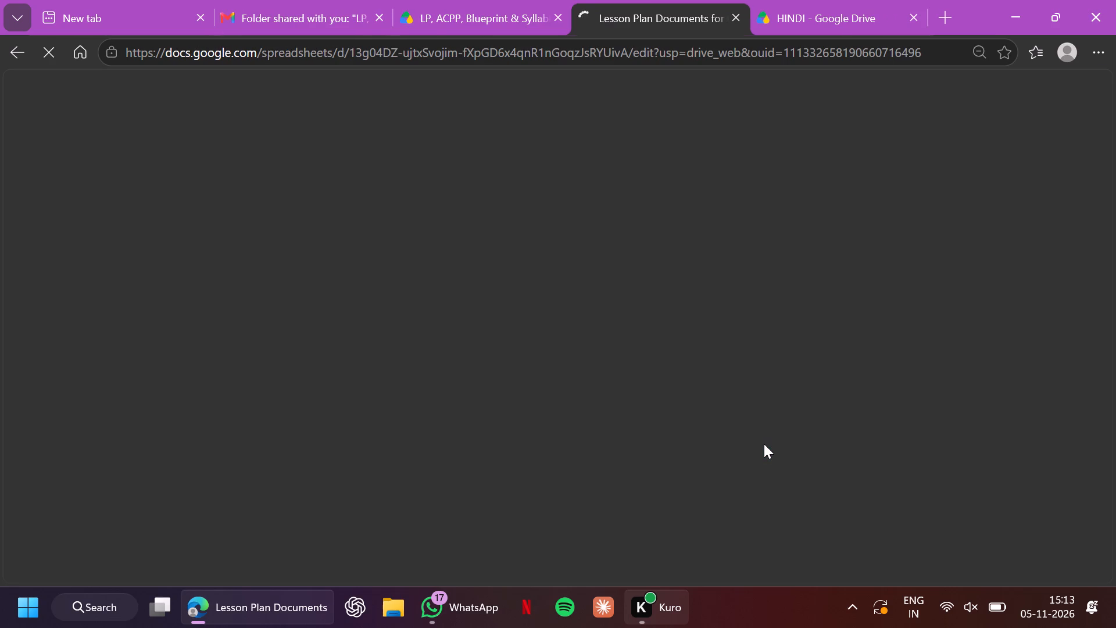
Replace the lesson plan link in the December HINDI row with the copied Drive link, shown as an LP DECEMBER.pdf file chip.
scroll(764, 444, down, 2)
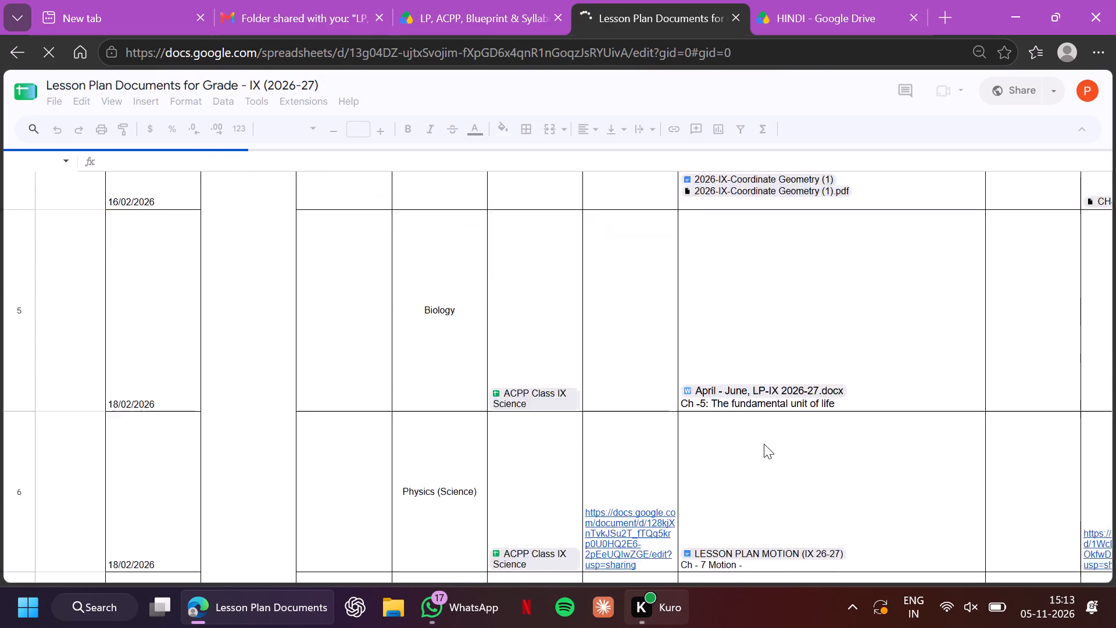
scroll(764, 444, down, 7)
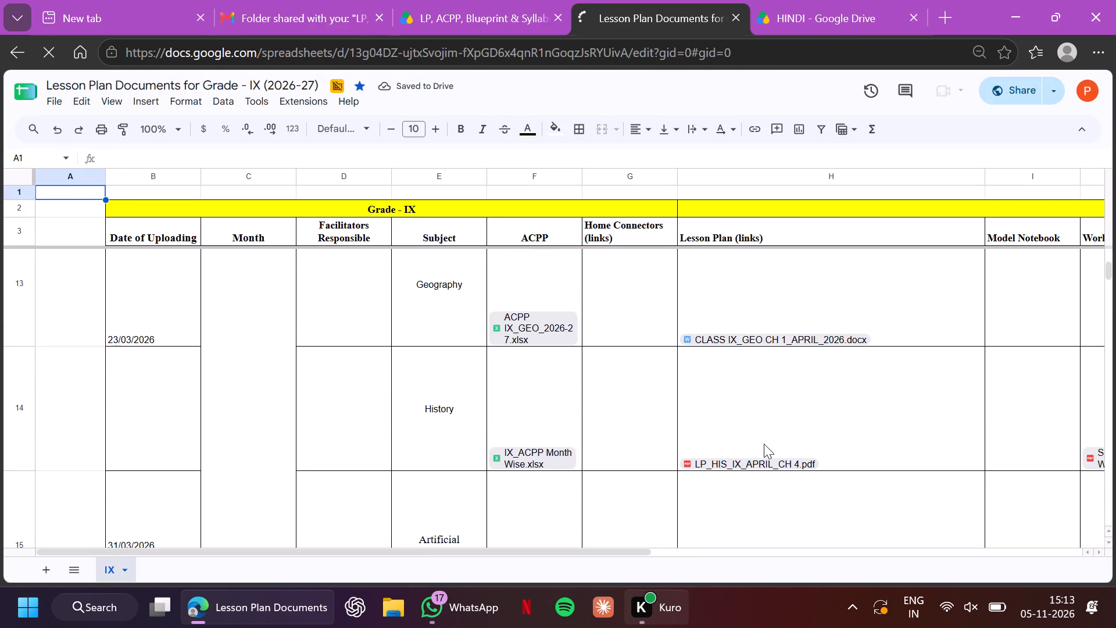
scroll(764, 444, down, 6)
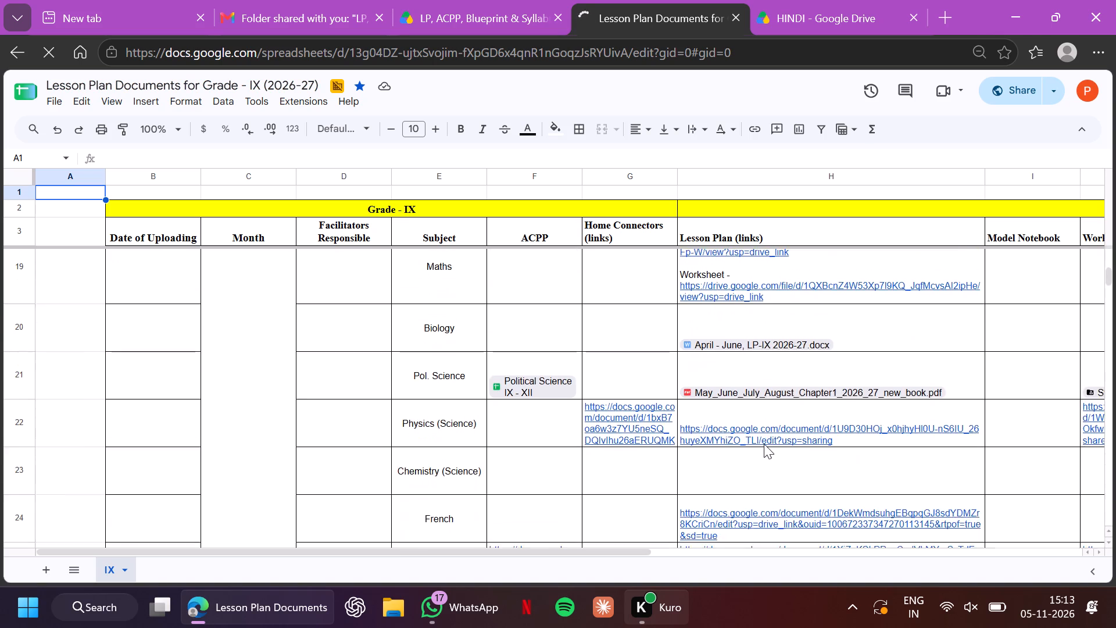
scroll(764, 444, down, 8)
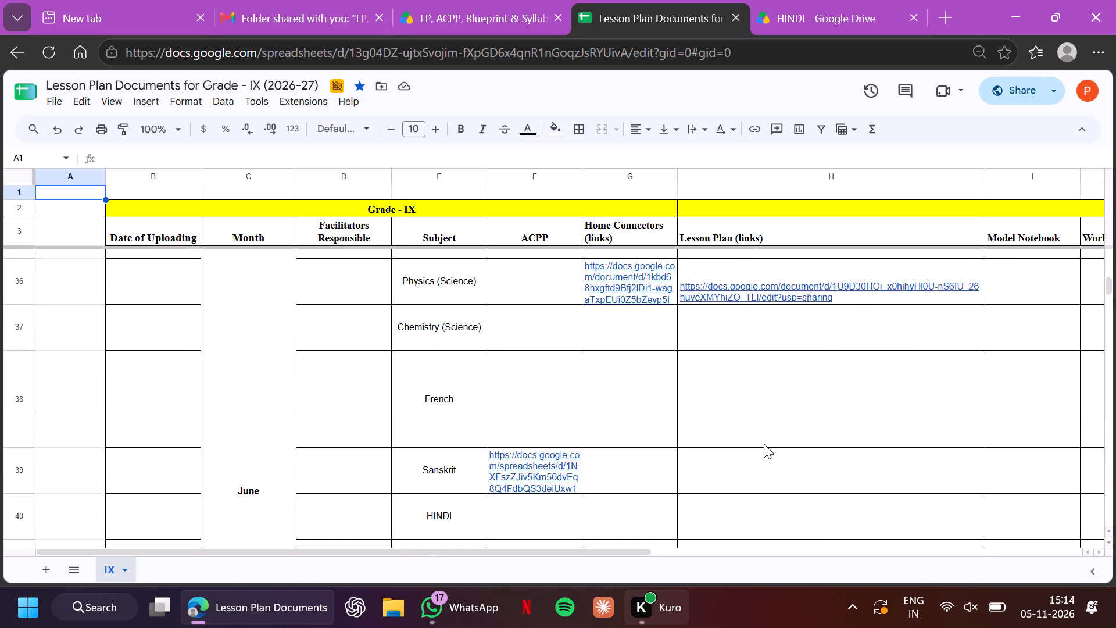
scroll(764, 444, down, 8)
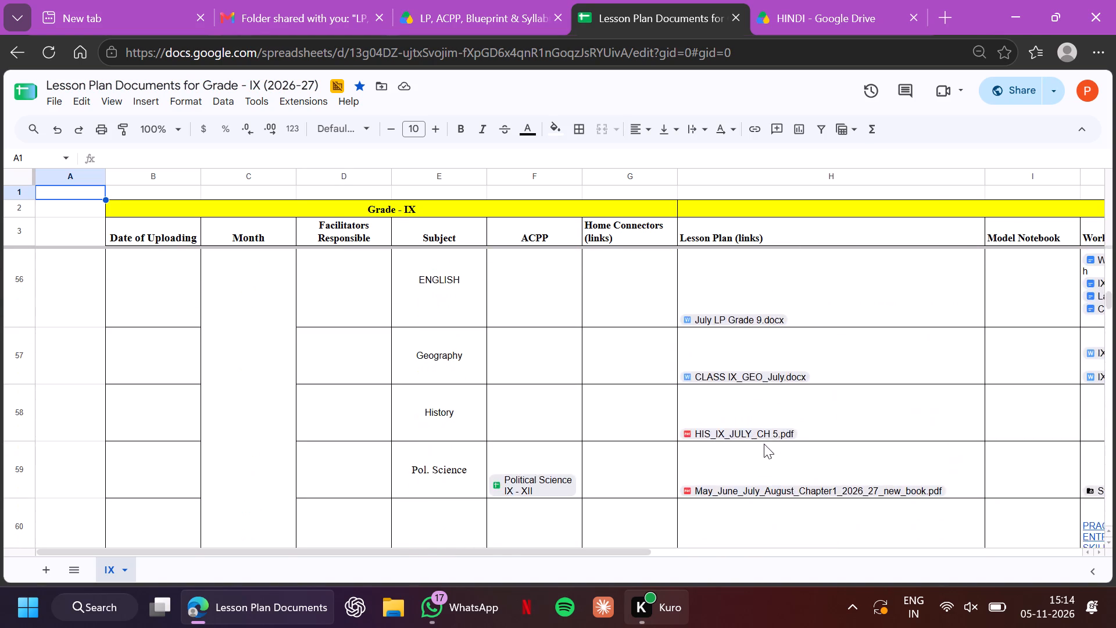
scroll(764, 444, down, 7)
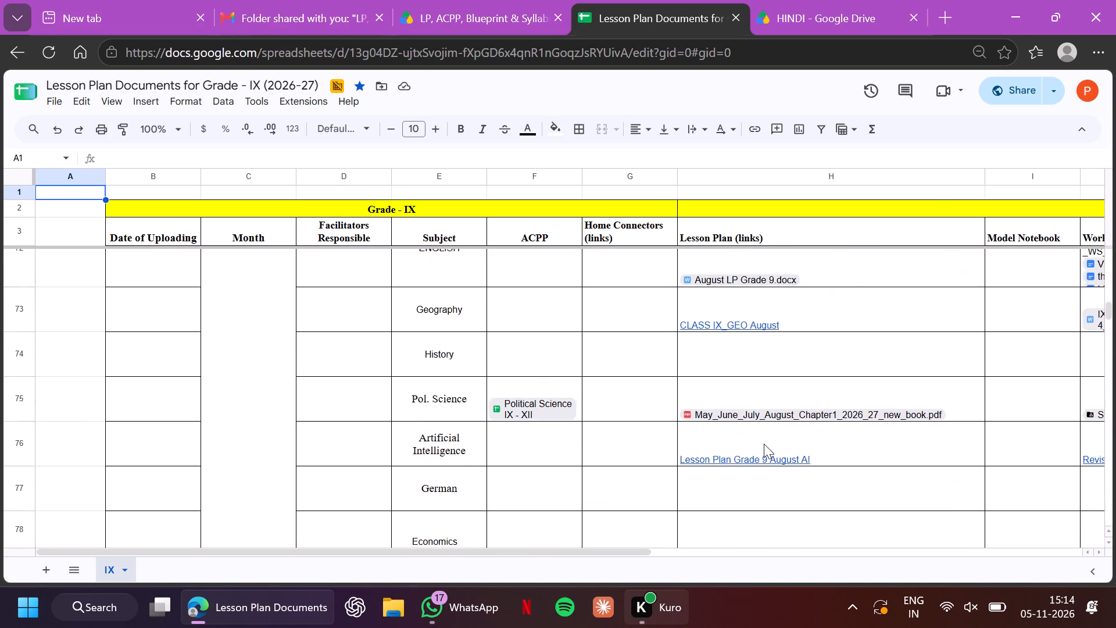
scroll(764, 444, down, 4)
scroll(764, 444, up, 1)
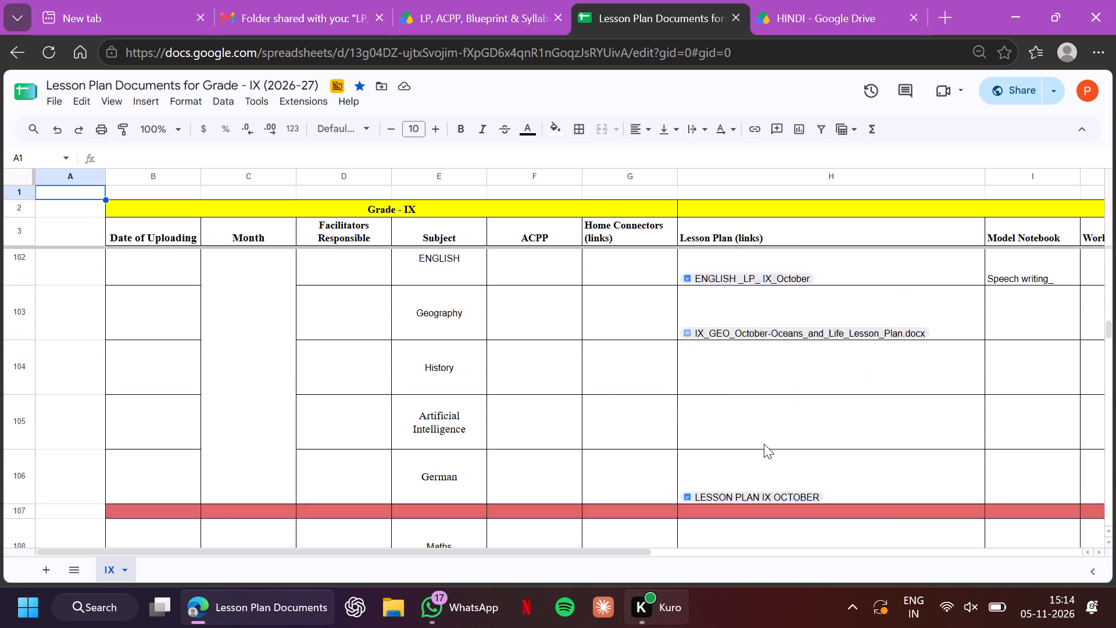
scroll(764, 444, up, 1)
scroll(769, 415, down, 3)
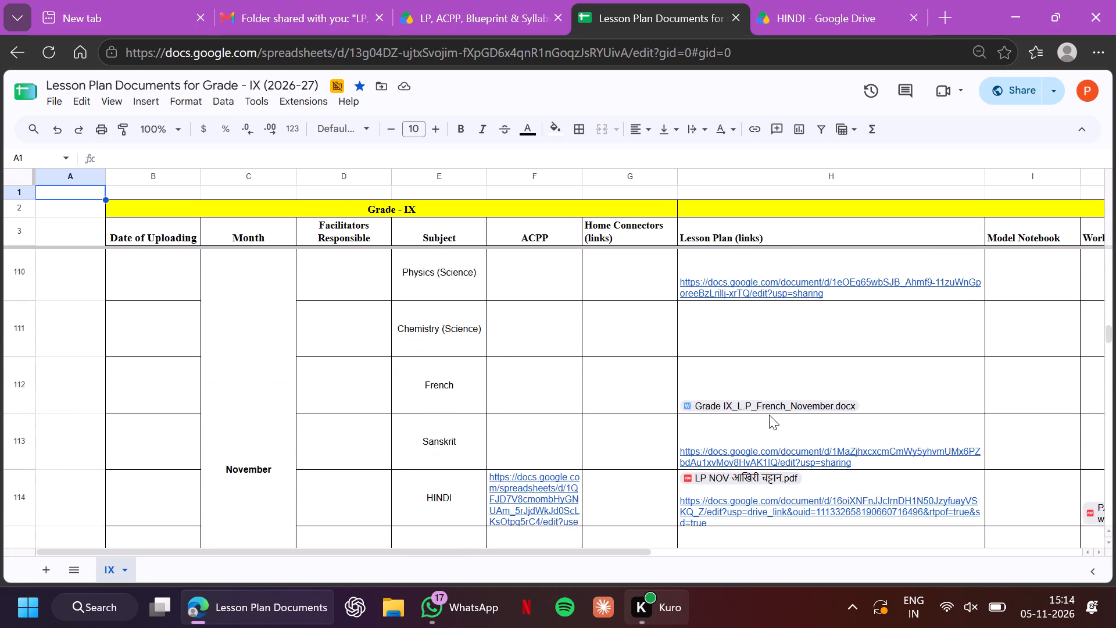
scroll(769, 415, down, 6)
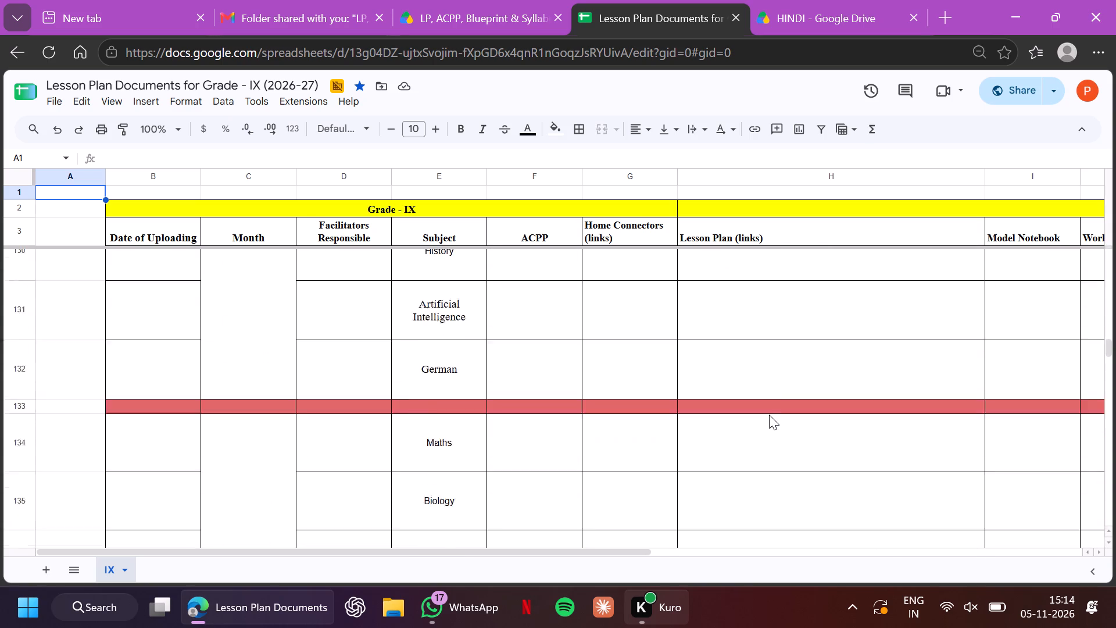
scroll(769, 415, down, 1)
scroll(769, 415, up, 3)
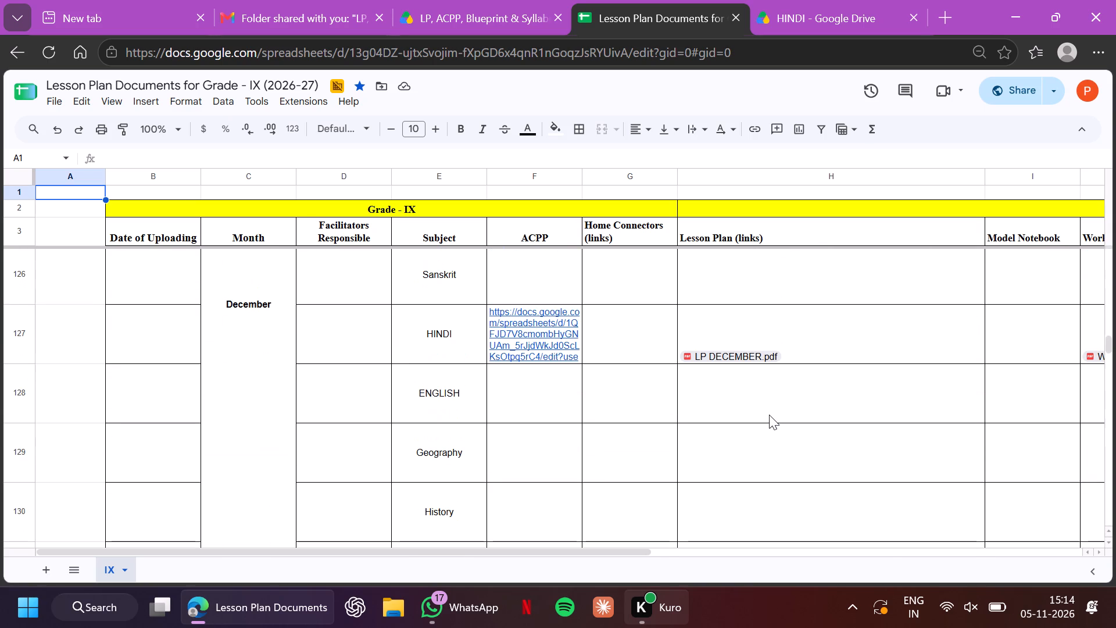
click(810, 366)
key(BackSpace)
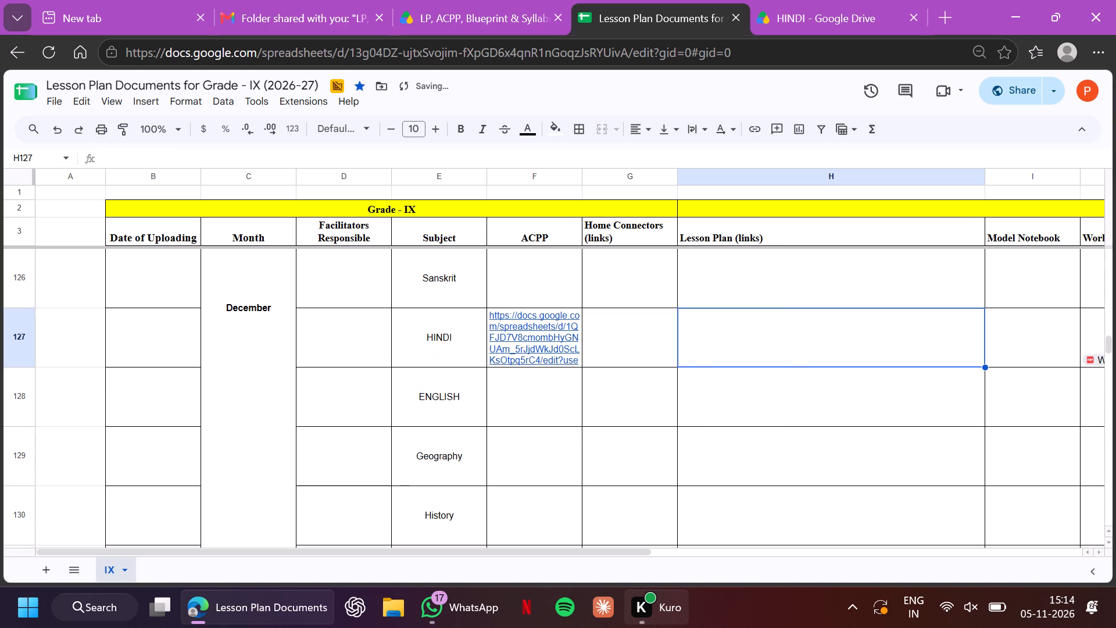
key(ctrl+v)
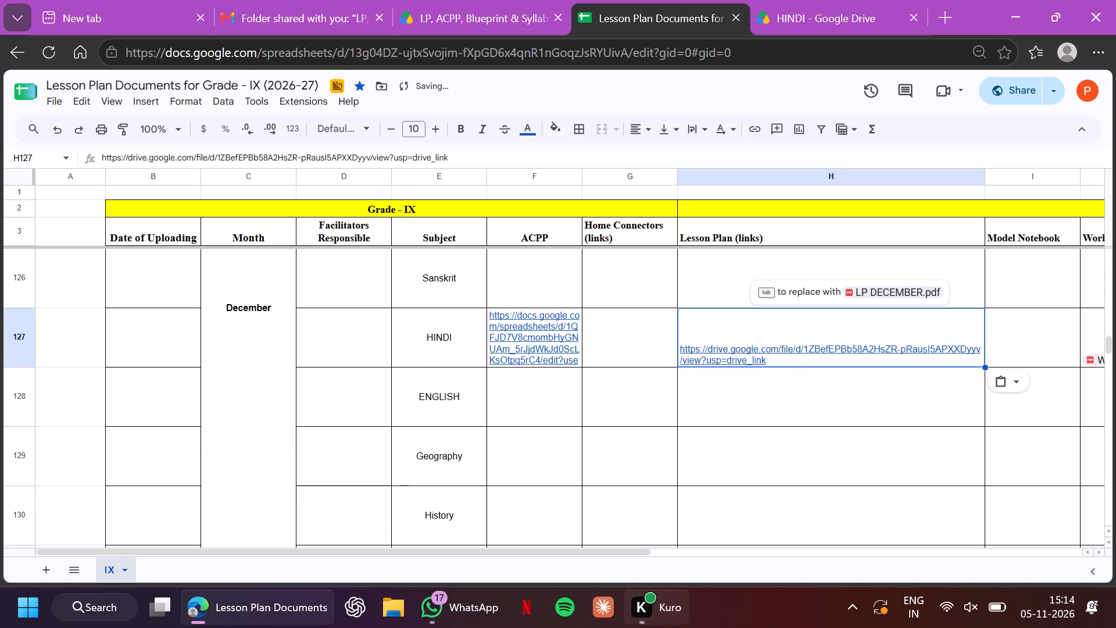
click(895, 289)
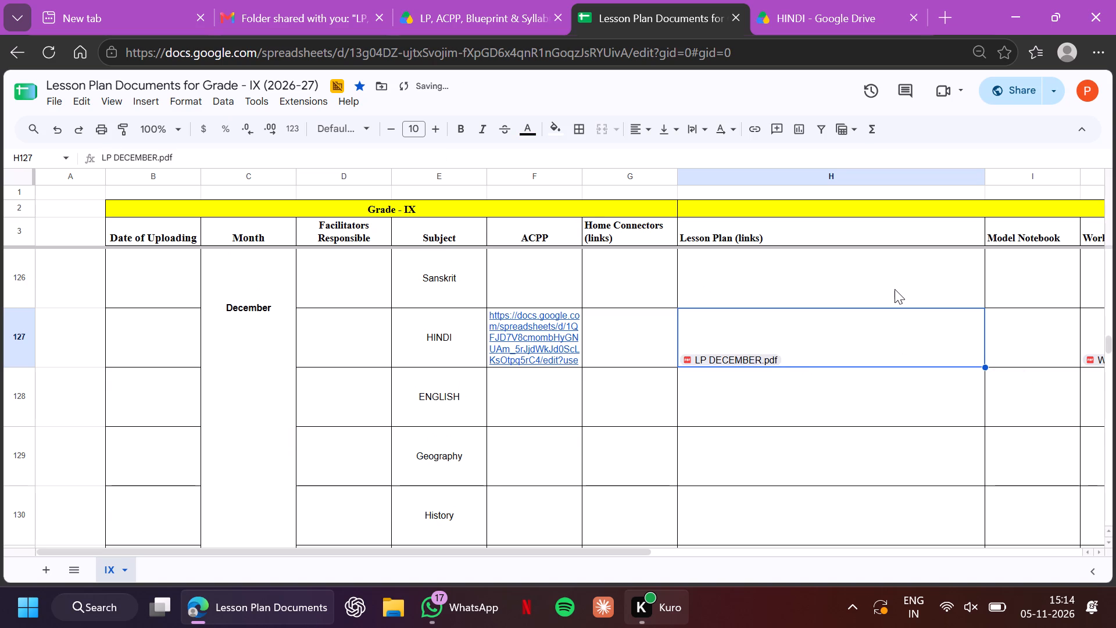
scroll(988, 456, left, 2)
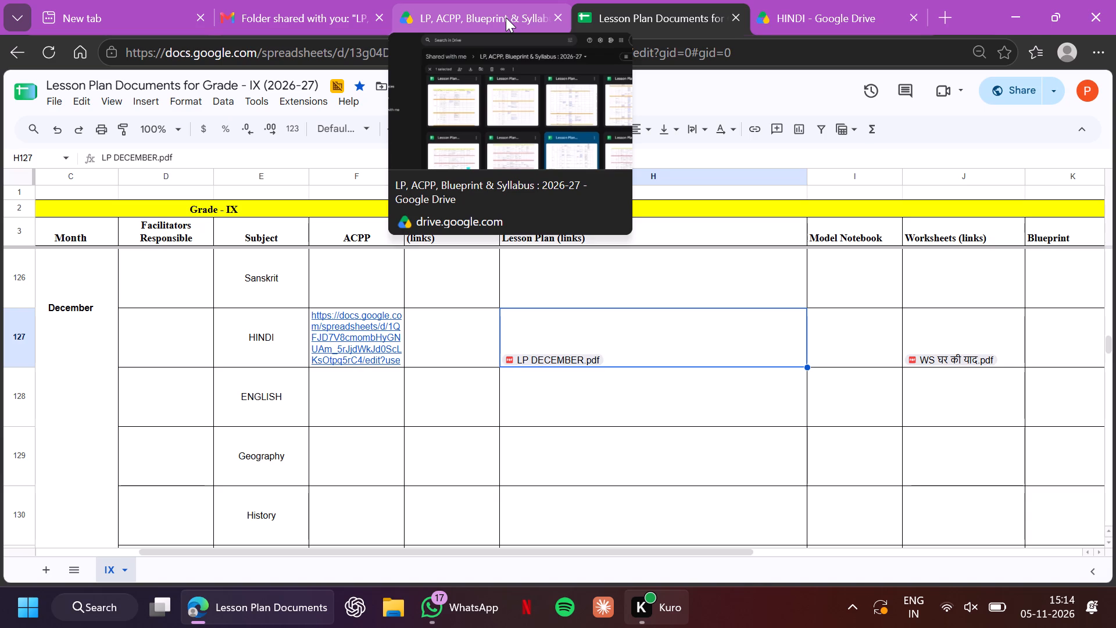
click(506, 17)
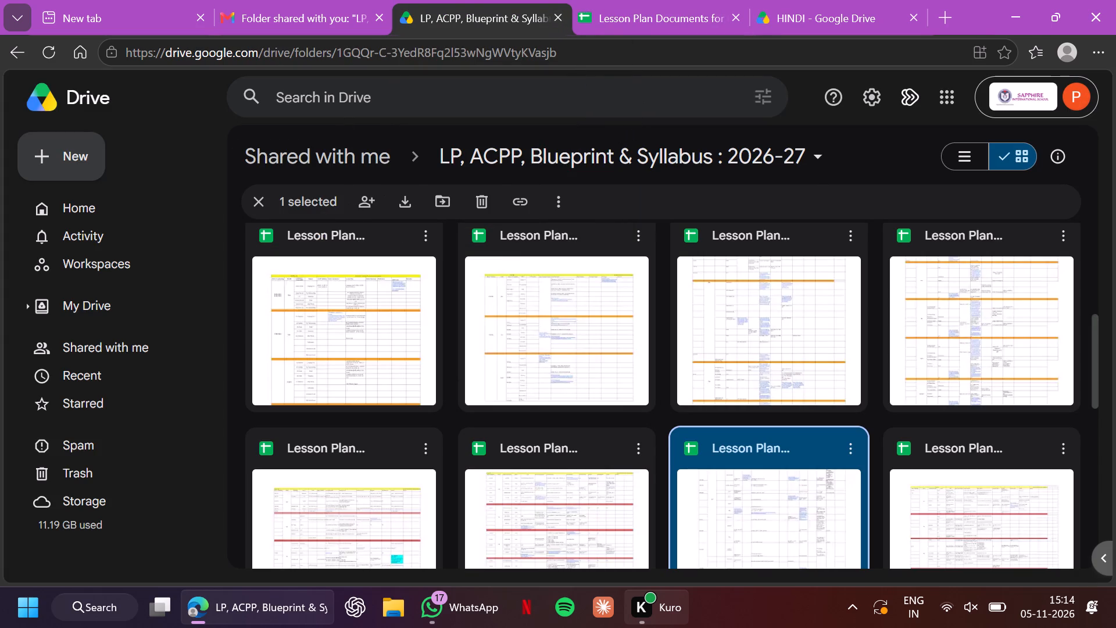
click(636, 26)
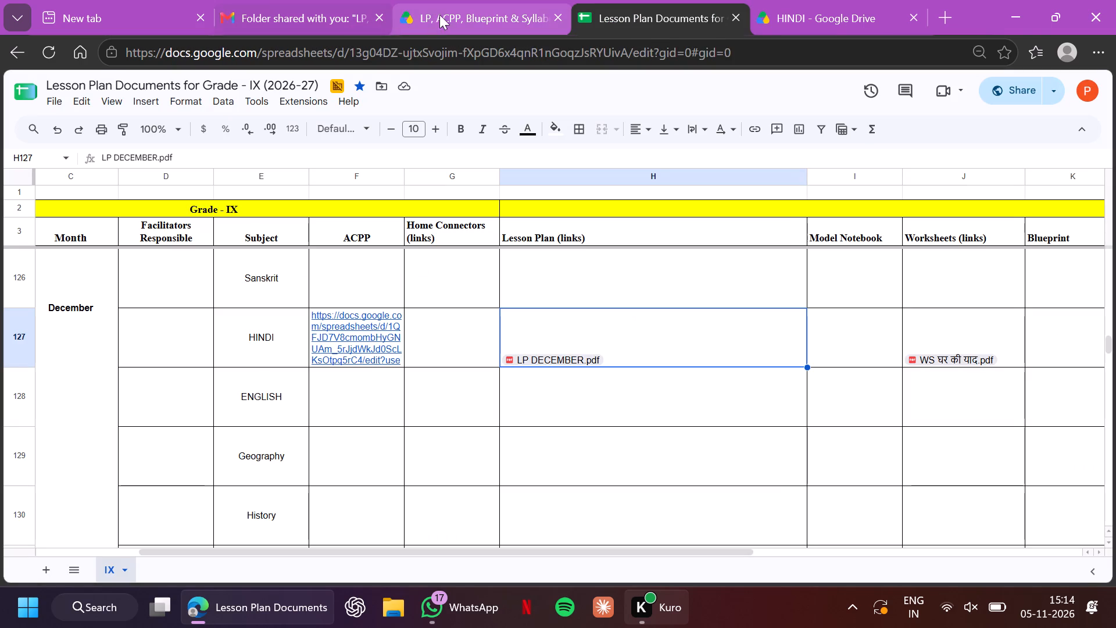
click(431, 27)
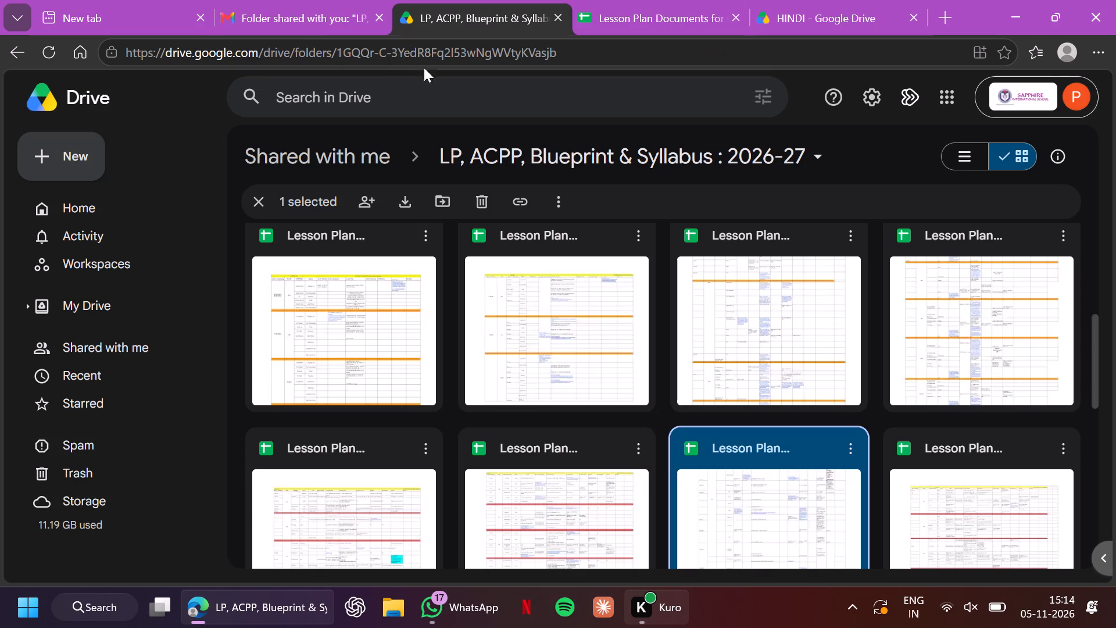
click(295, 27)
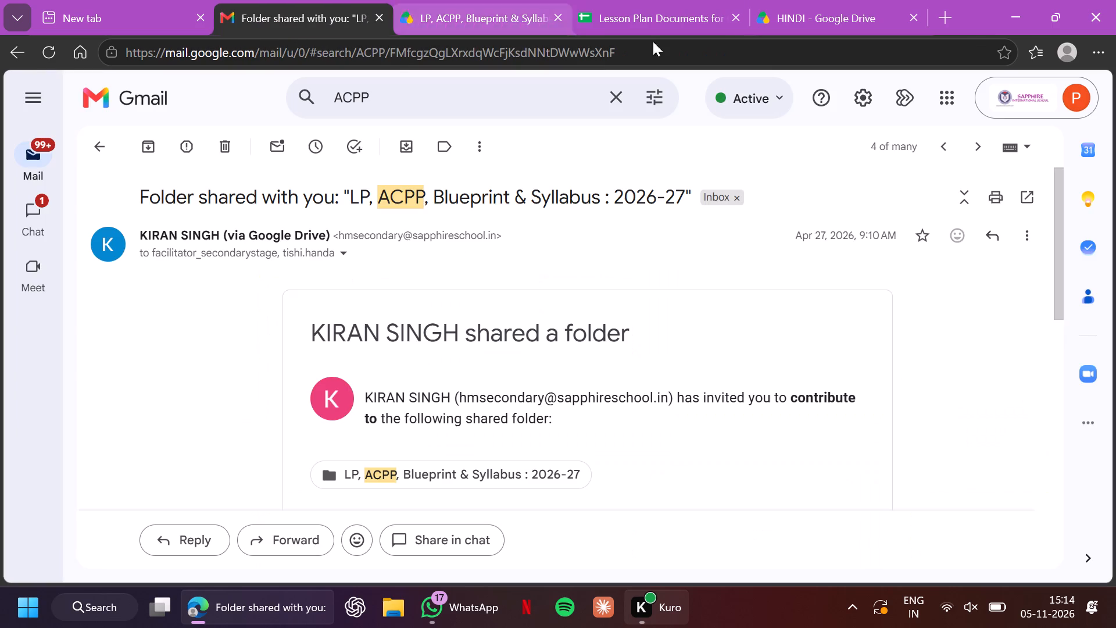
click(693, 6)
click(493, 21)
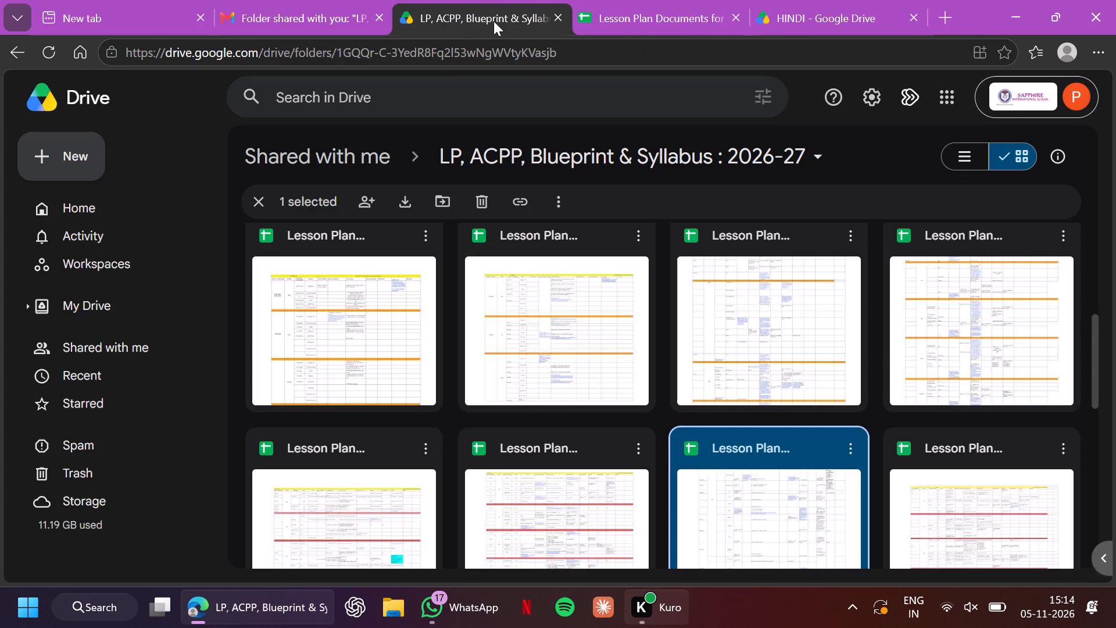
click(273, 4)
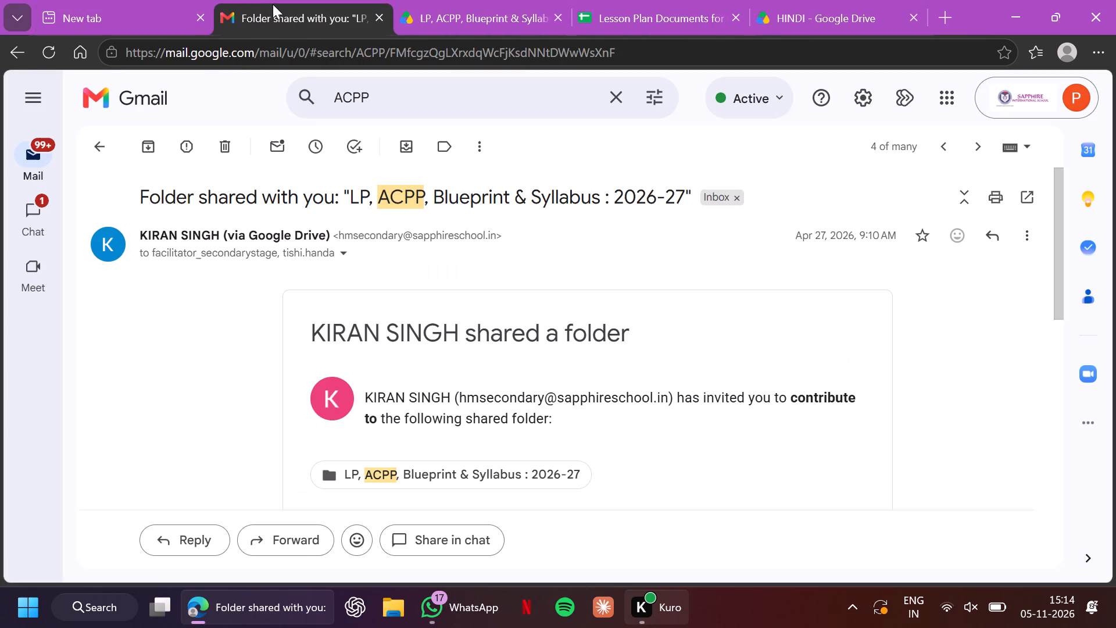
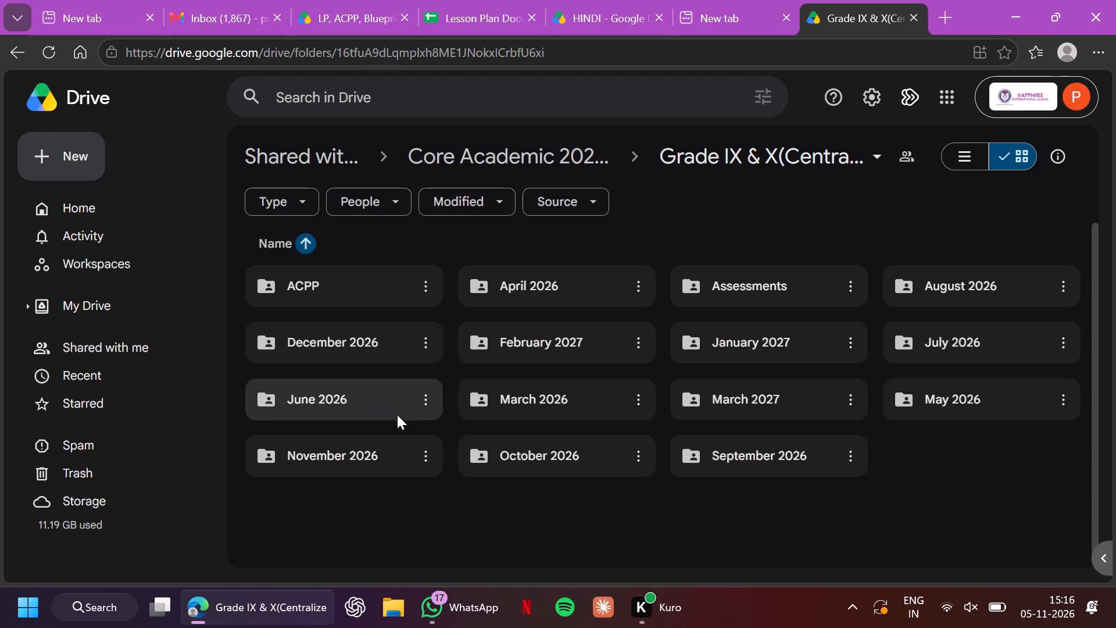
Upload the Word and PDF versions of WS घर की याद from the local WS DECEMBER folder into the December 2026 Worksheets folder.
double_click(366, 343)
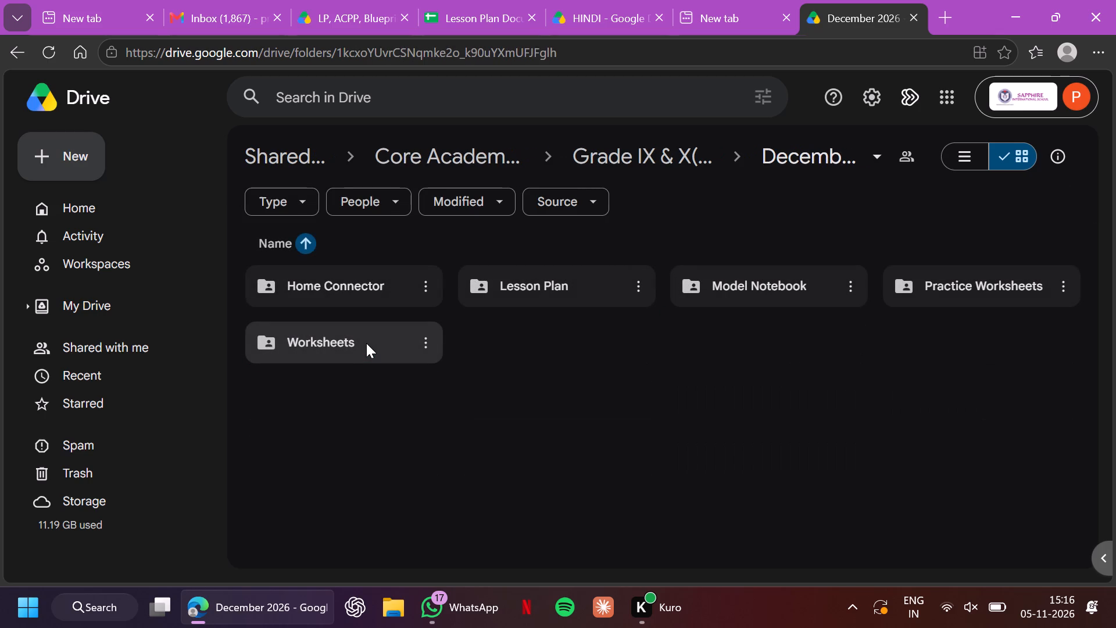
double_click(366, 343)
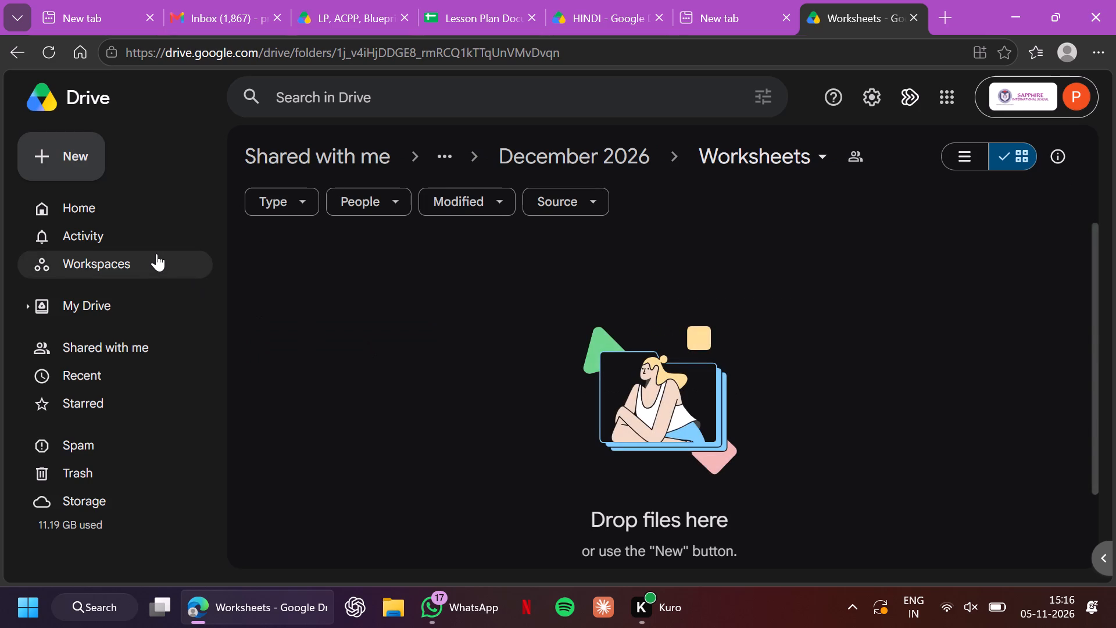
click(92, 206)
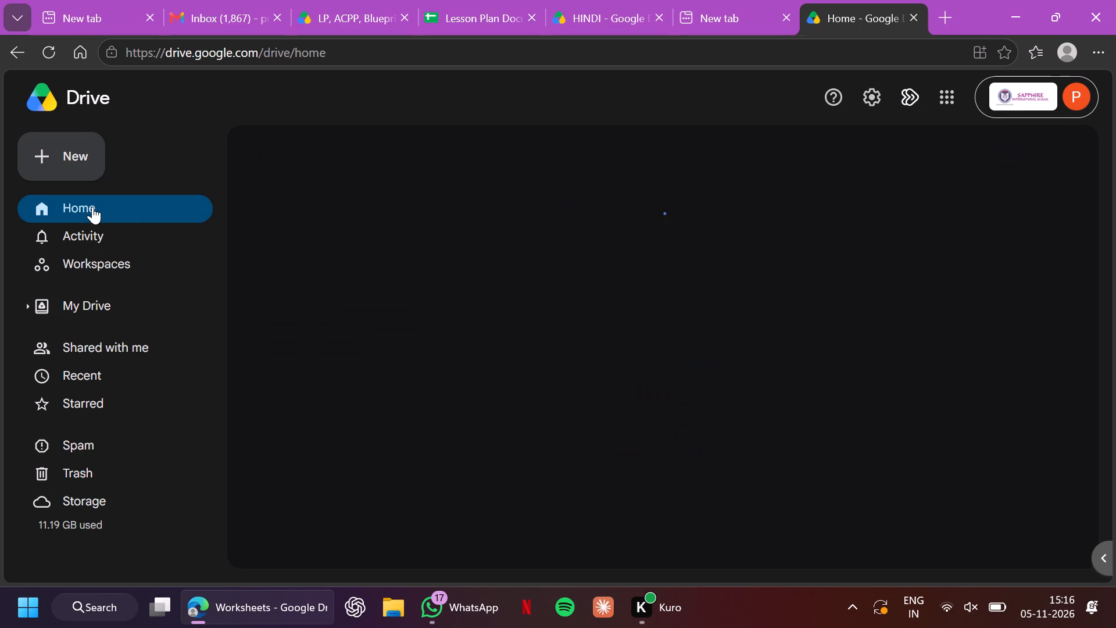
click(17, 45)
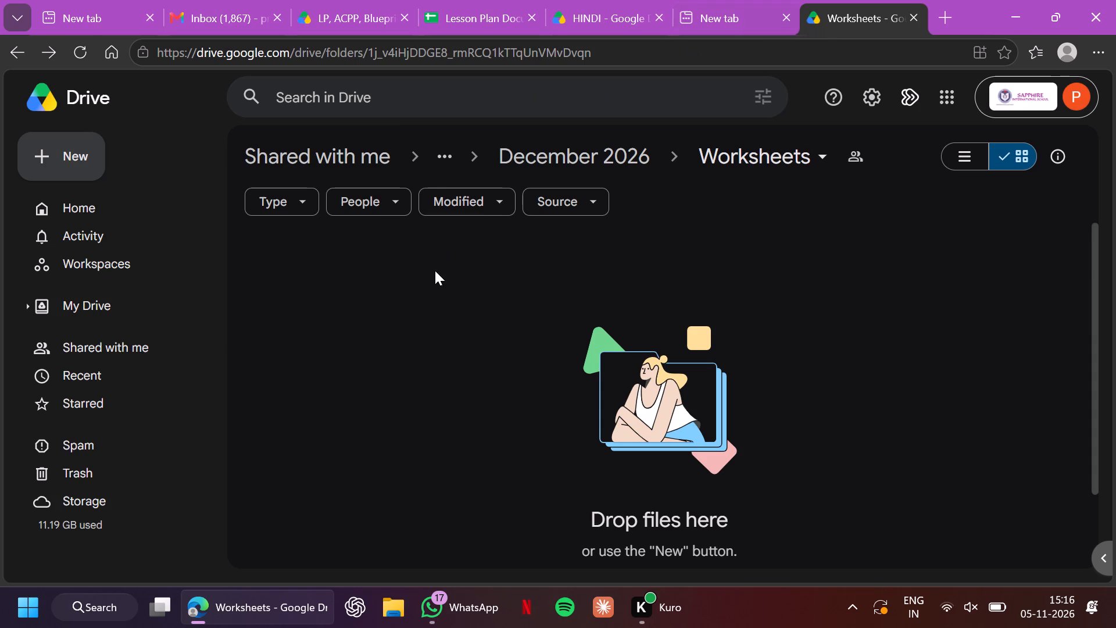
click(70, 156)
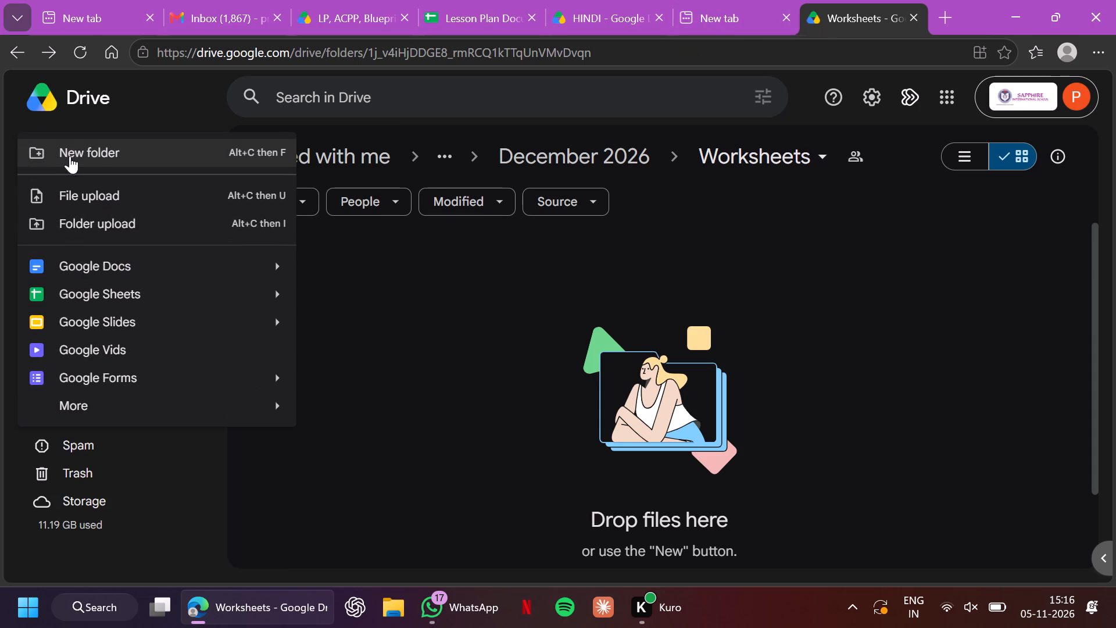
click(112, 198)
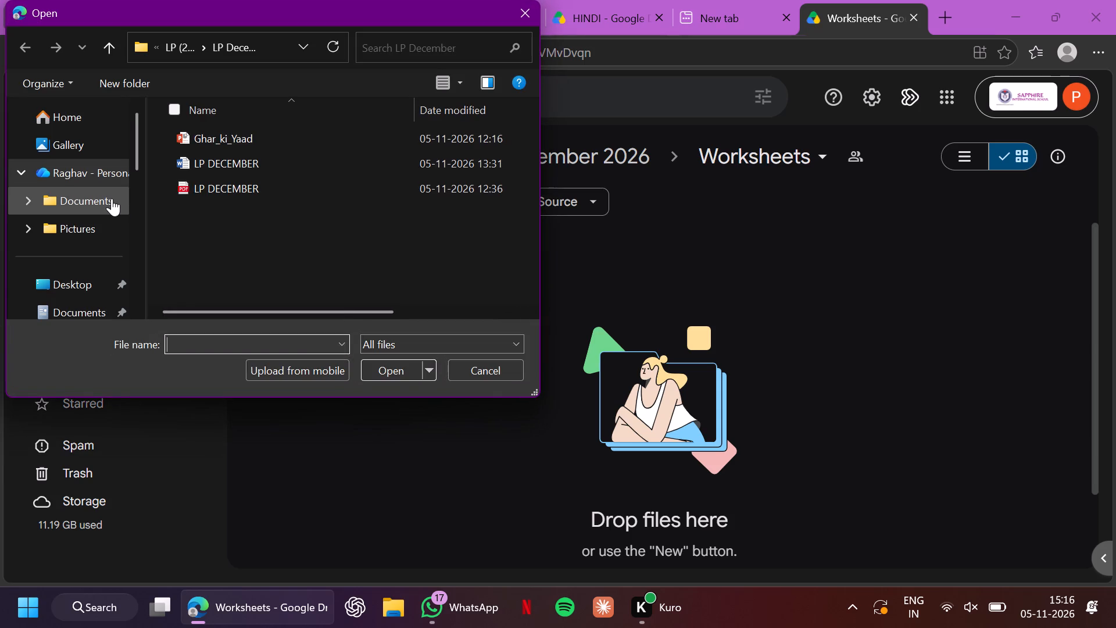
click(64, 286)
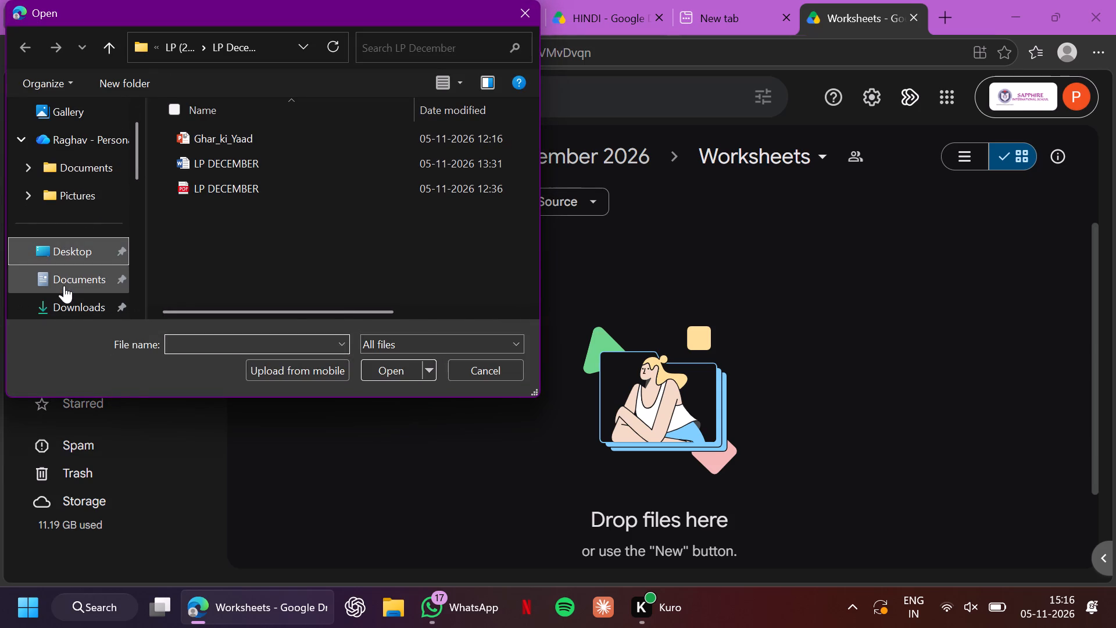
double_click(320, 180)
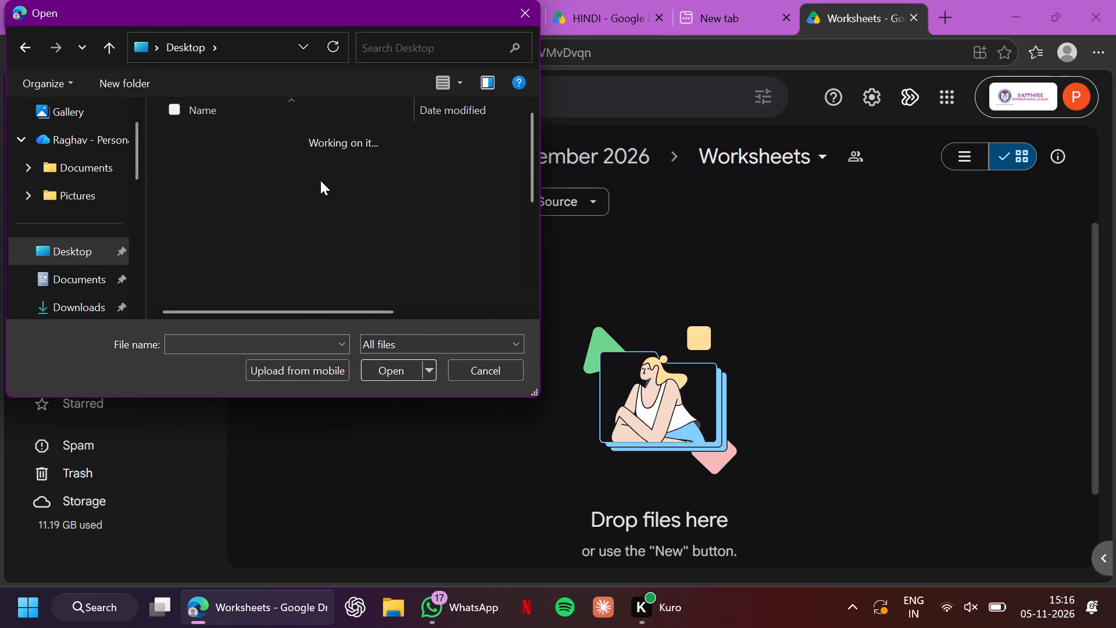
double_click(279, 216)
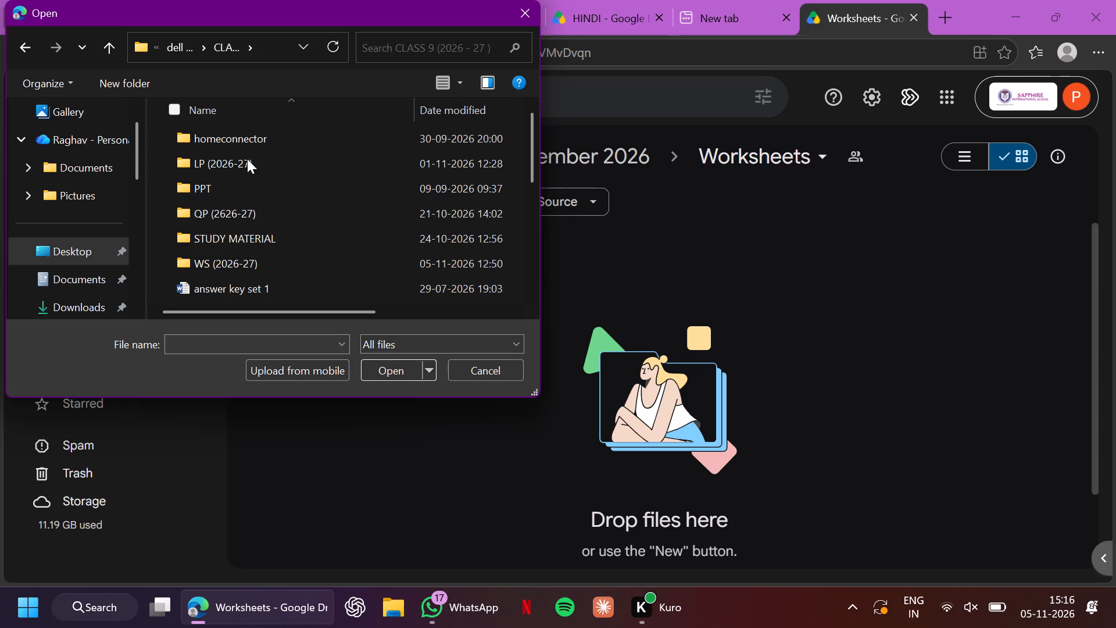
double_click(262, 261)
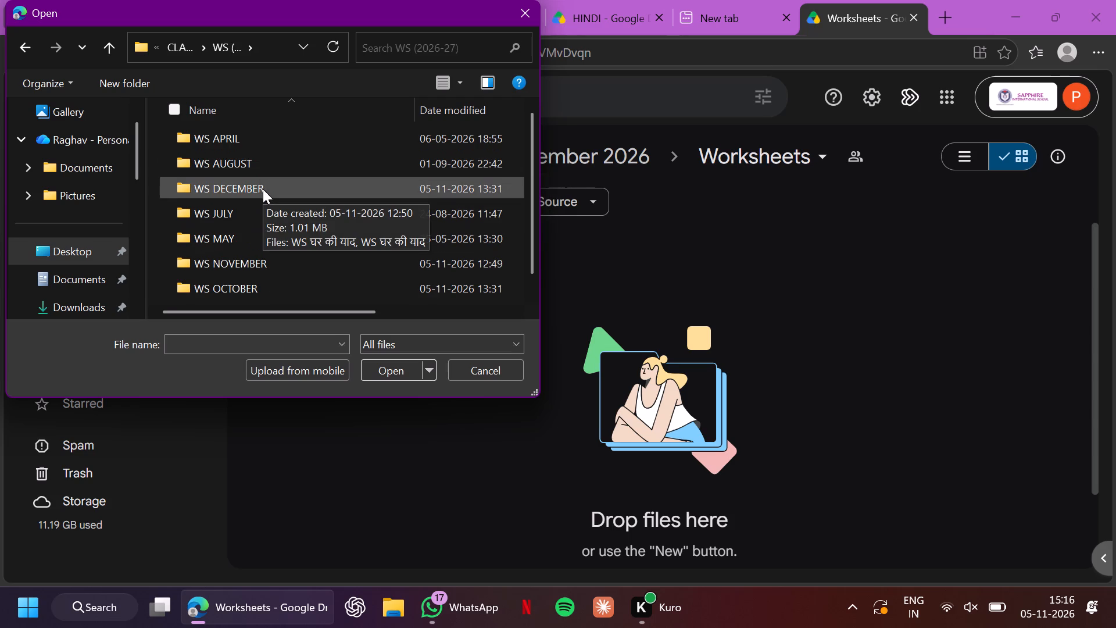
double_click(263, 189)
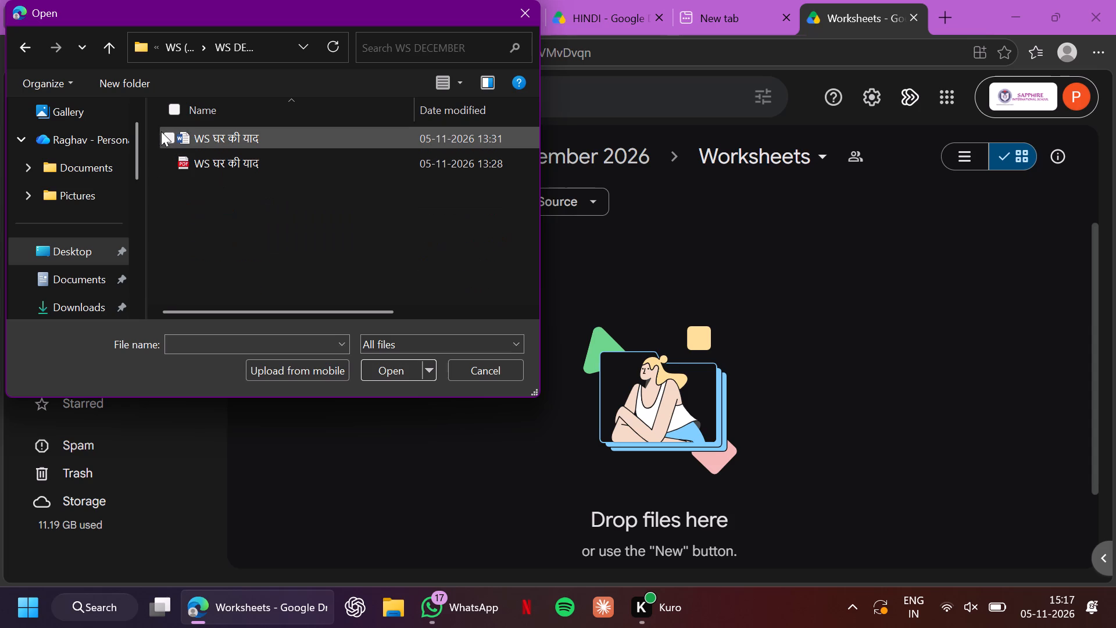
drag(161, 131, 197, 172)
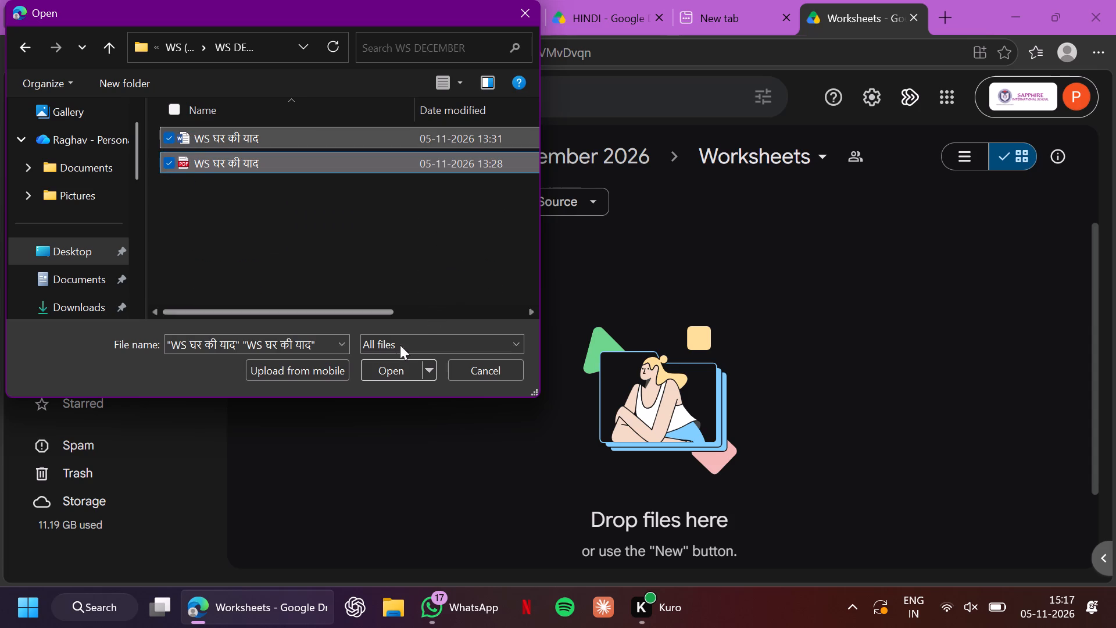
click(385, 372)
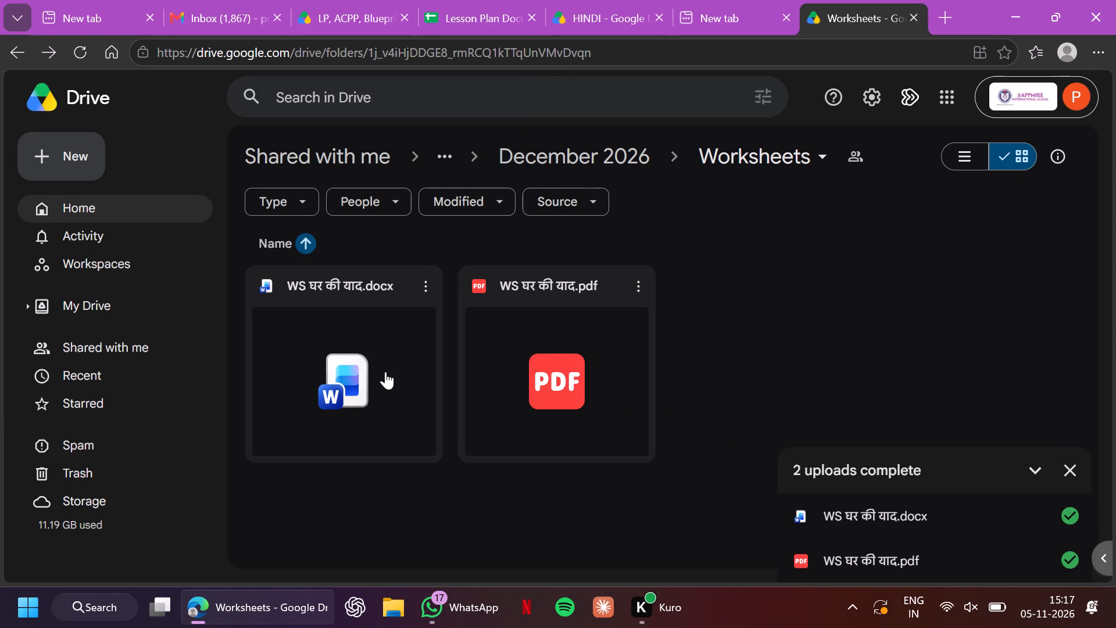
Replace the worksheet link in the Grade IX December HINDI row with the uploaded WS घर की याद.pdf as a file chip, and close the spreadsheet.
click(636, 282)
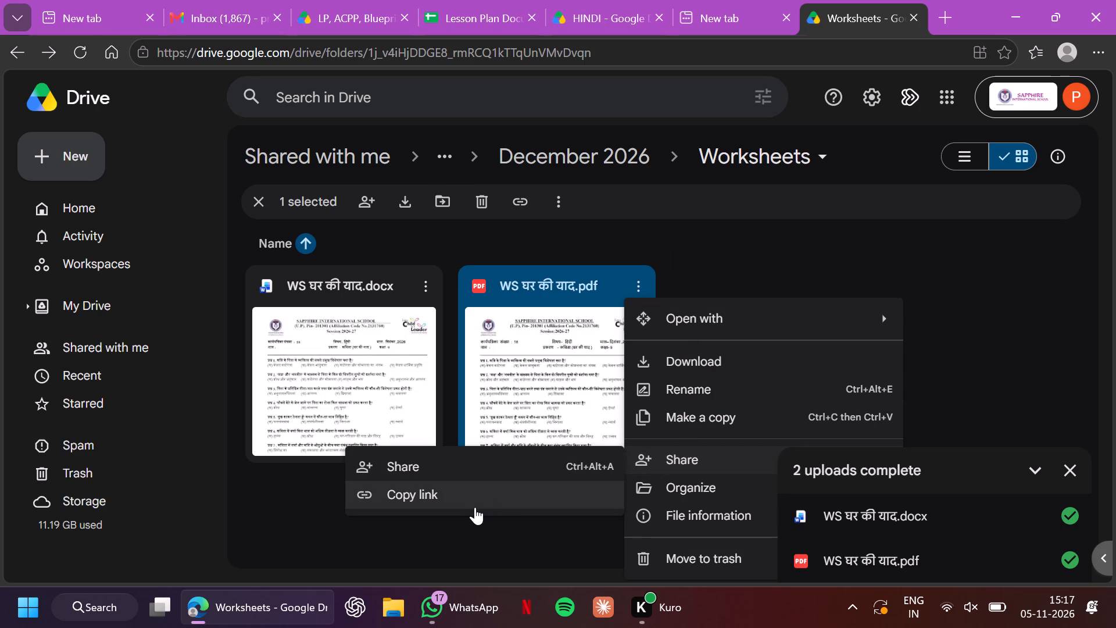
click(475, 507)
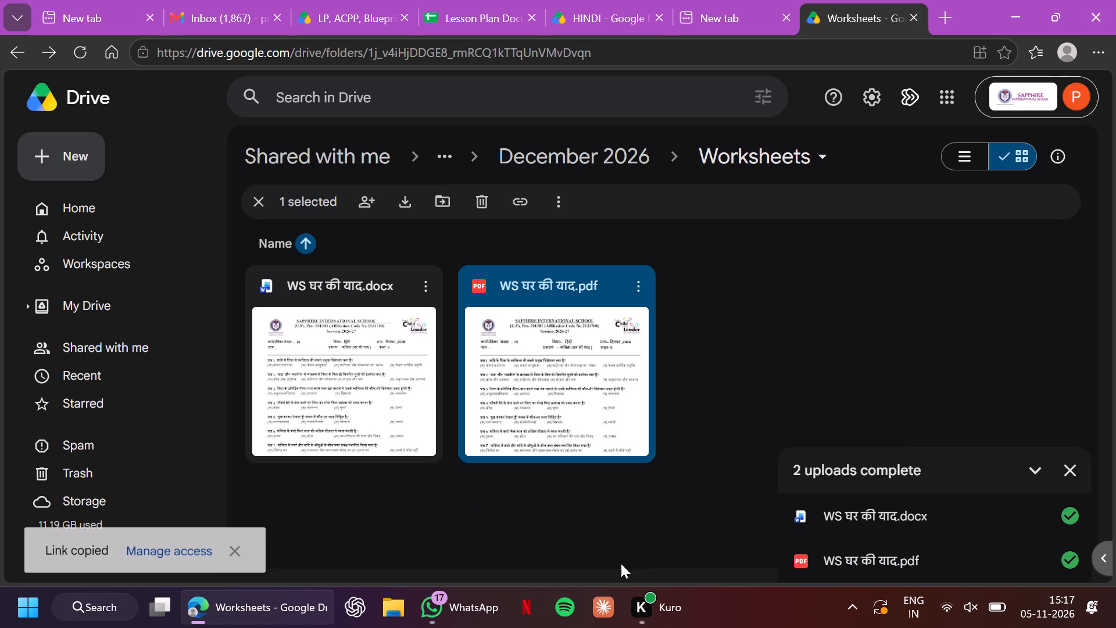
click(496, 13)
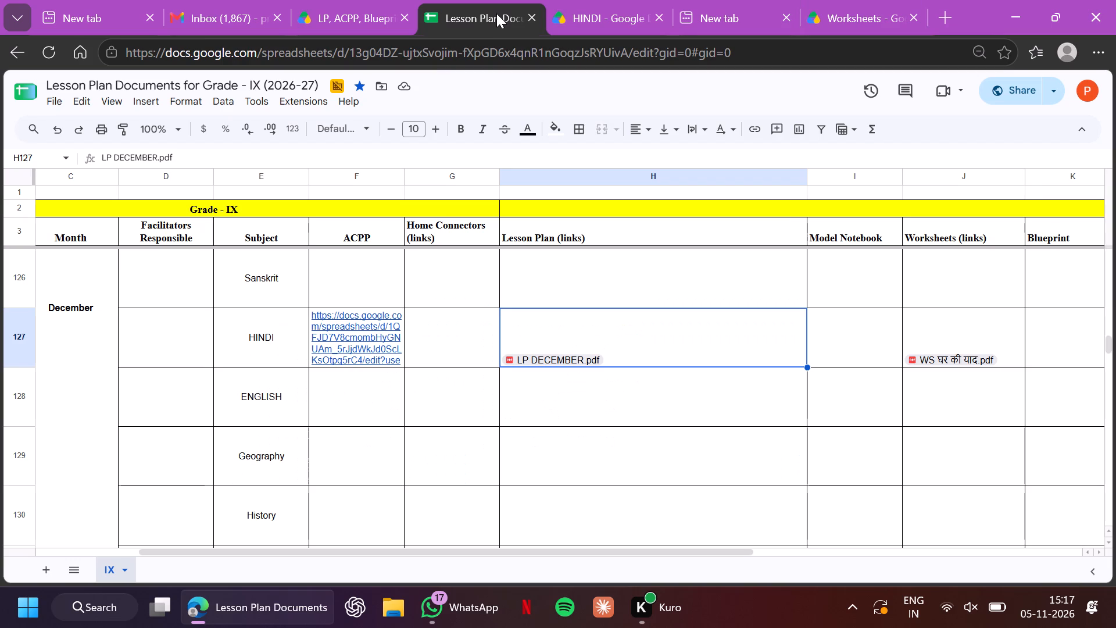
click(962, 349)
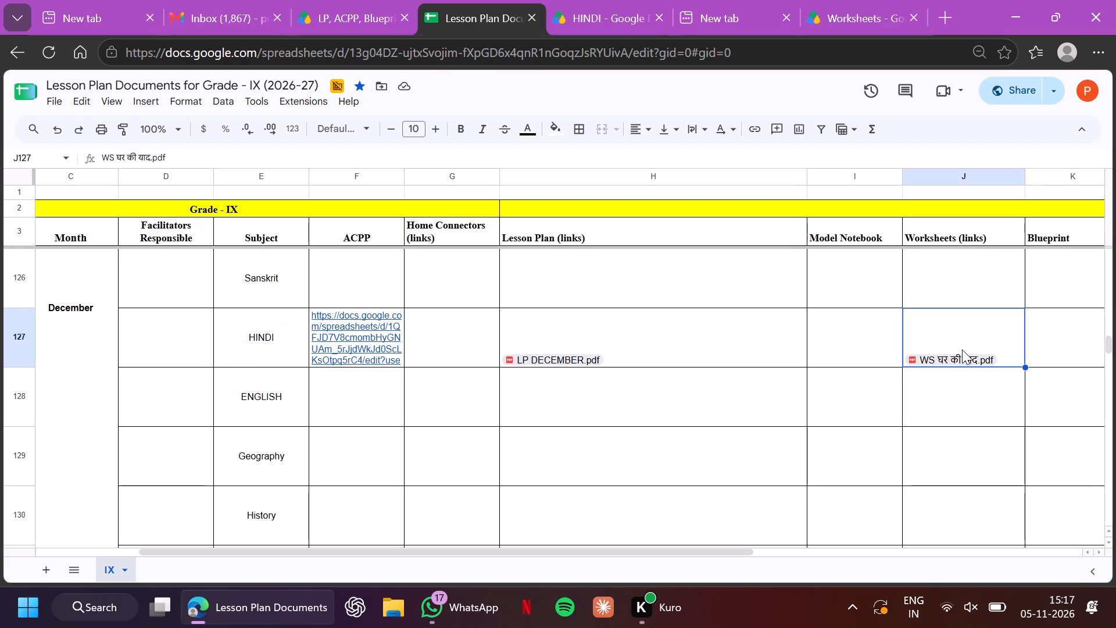
key(BackSpace)
key(ctrl+v)
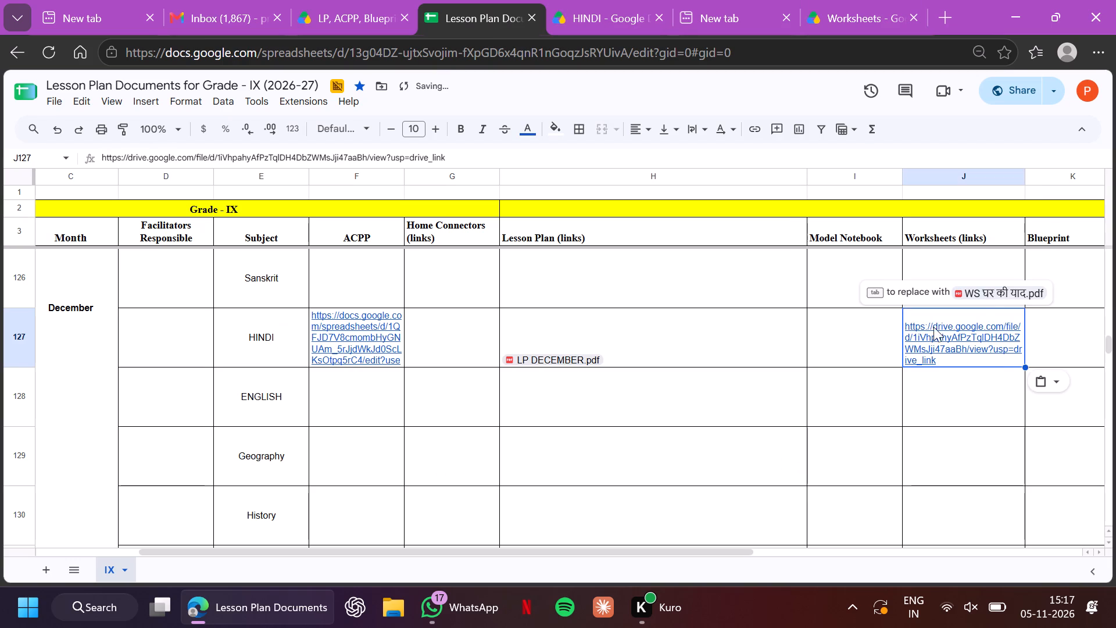
click(982, 296)
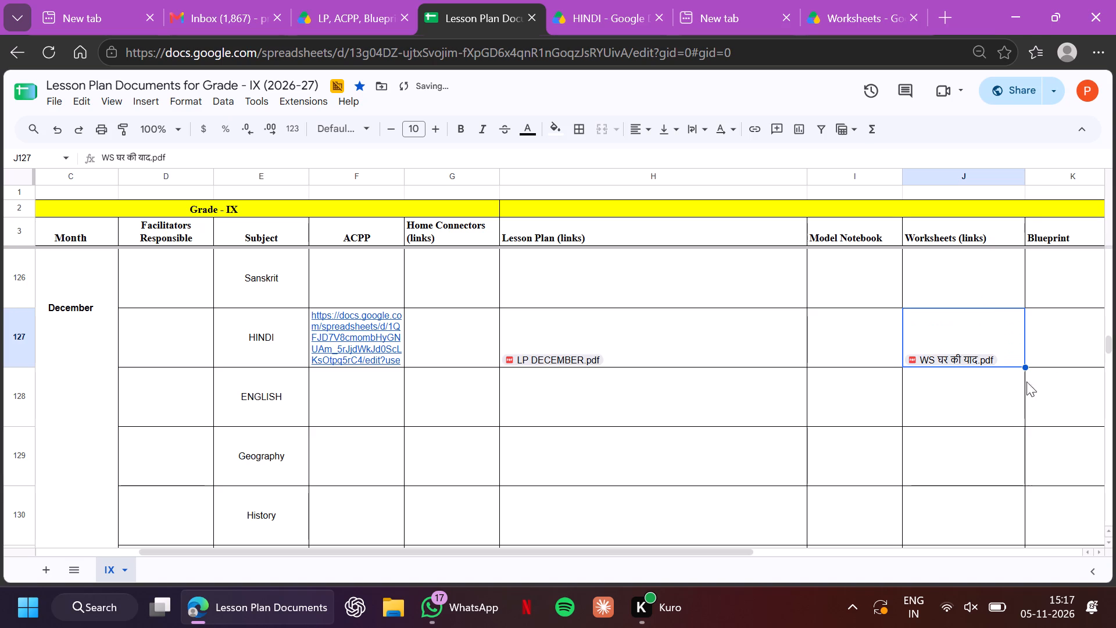
scroll(927, 458, up, 2)
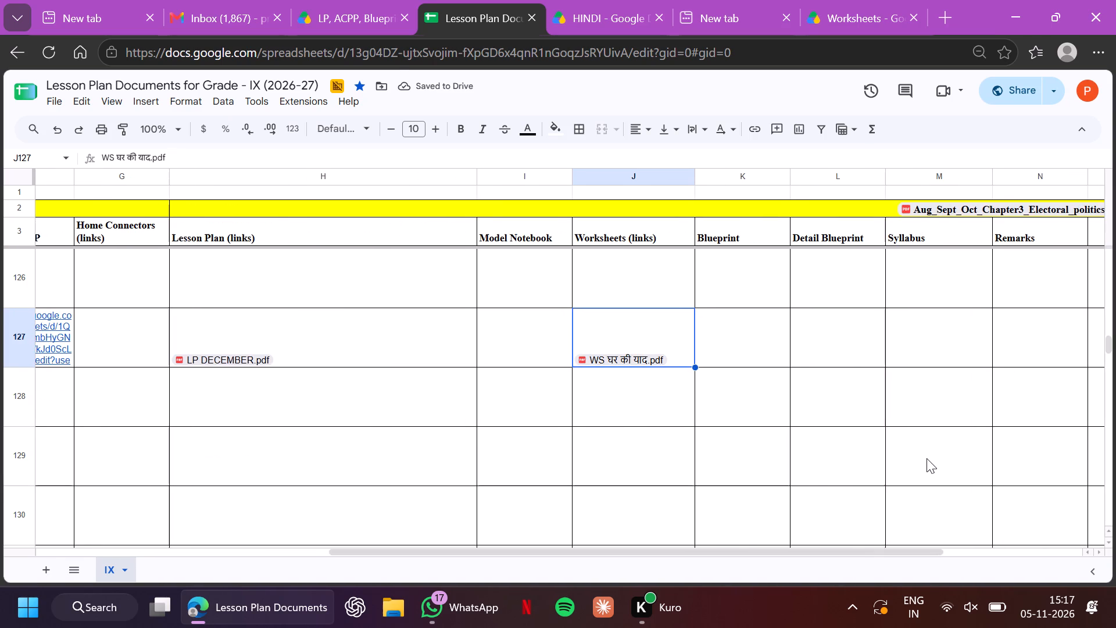
scroll(927, 458, up, 1)
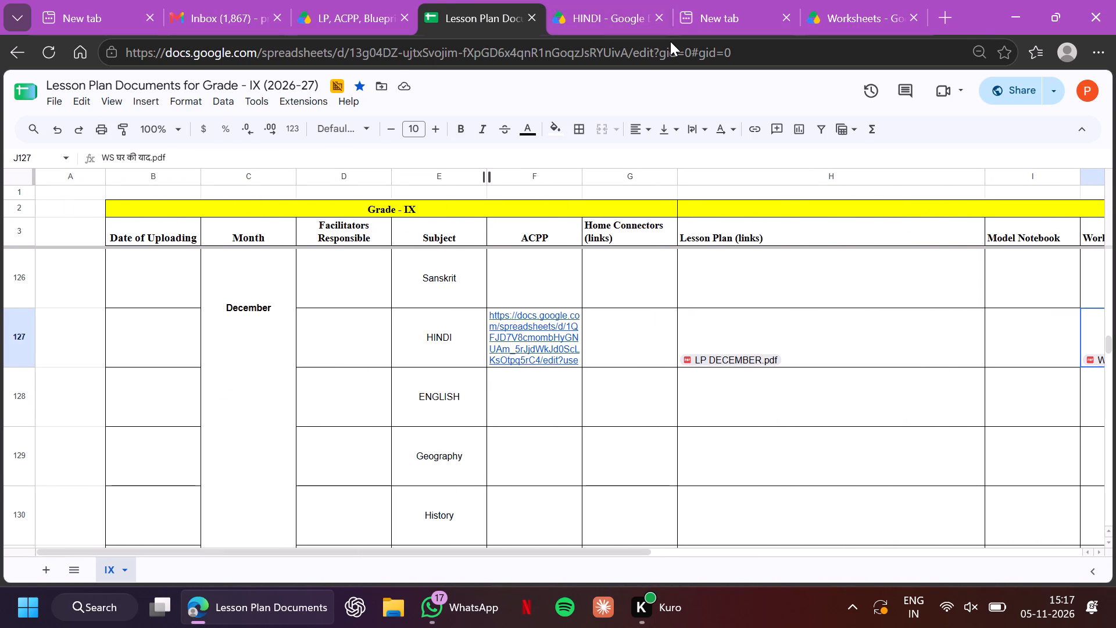
click(532, 13)
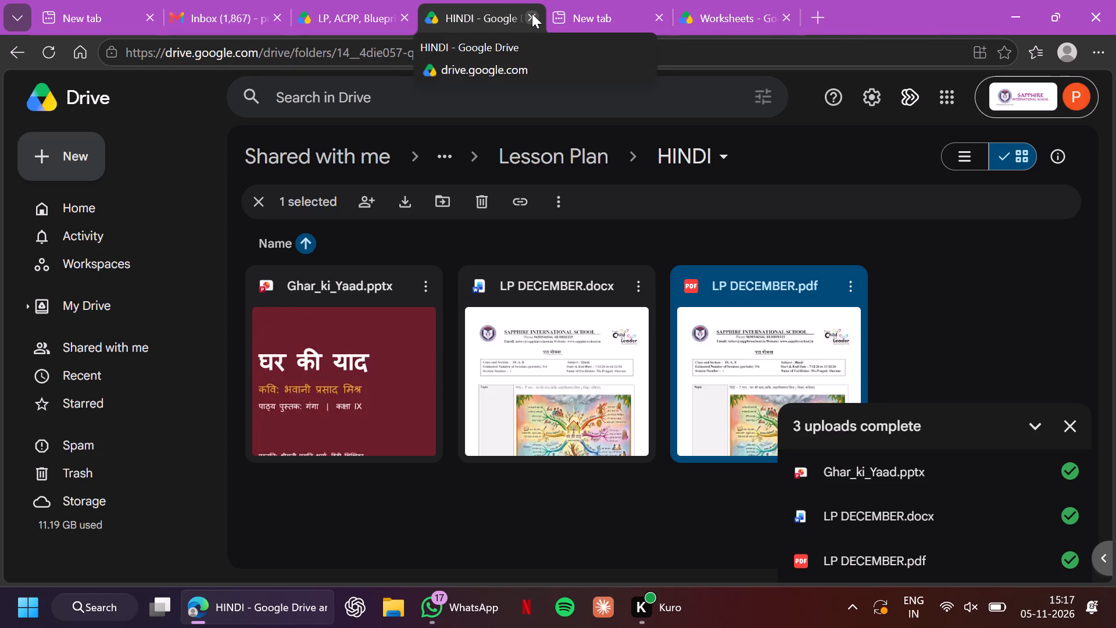
Dismiss the upload summary in the HINDI lesson plan folder and copy the share link of Ghar_ki_Yaad.pptx.
click(674, 532)
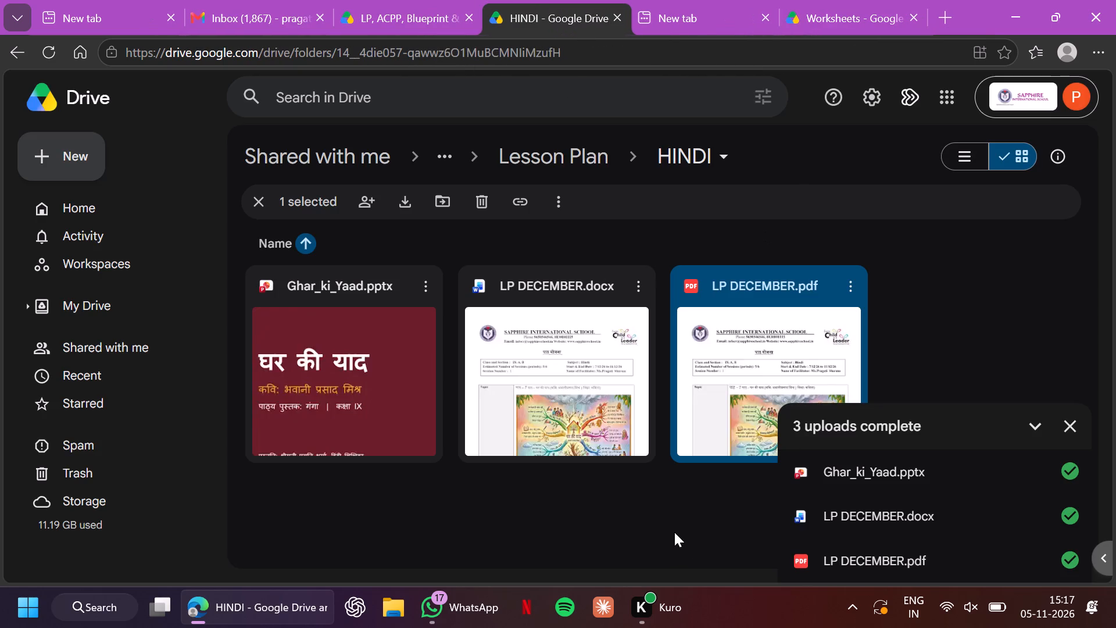
click(1071, 420)
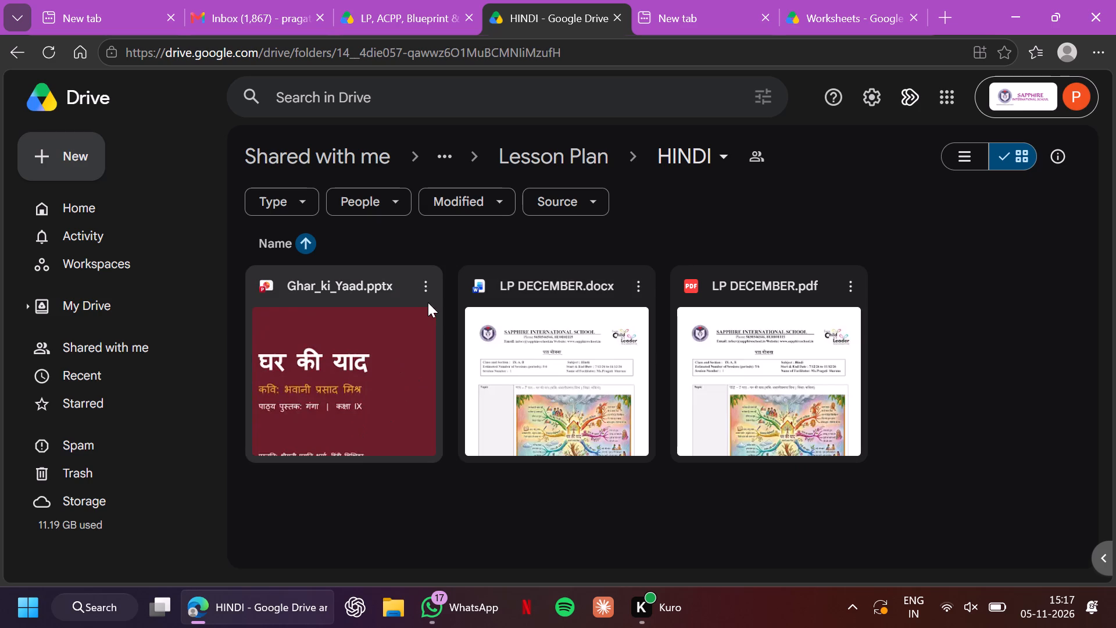
click(425, 287)
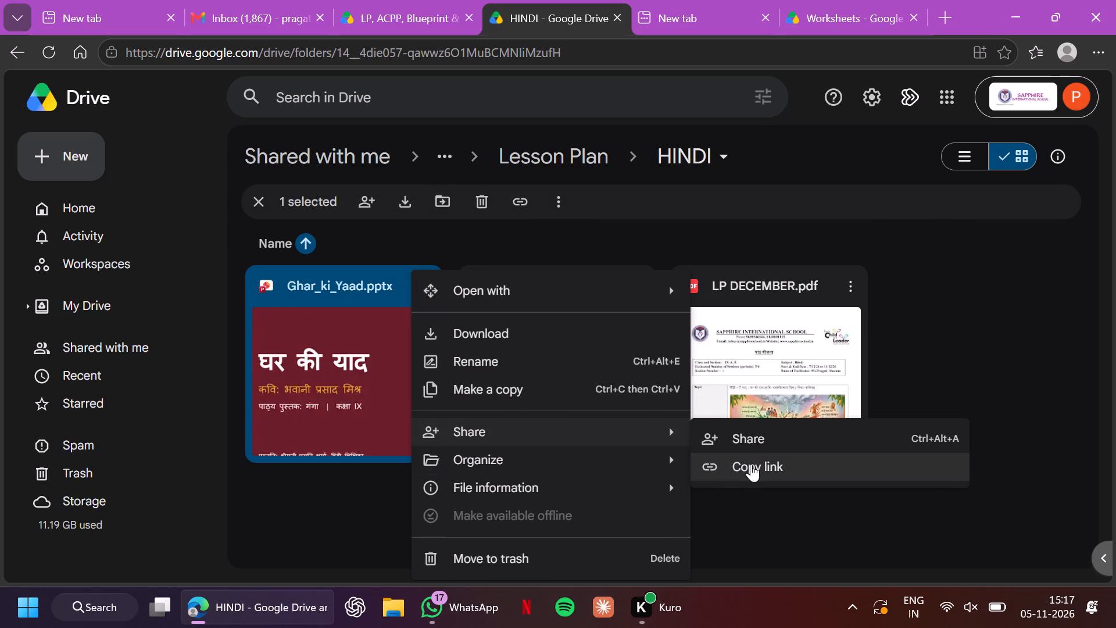
click(751, 464)
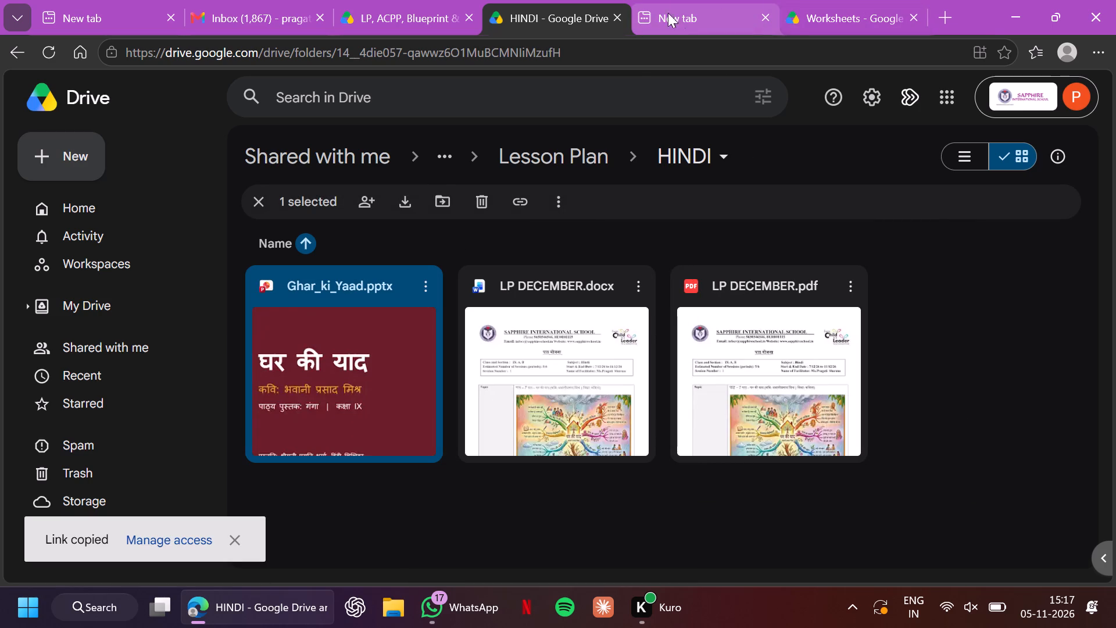
Reopen the Lesson Plan Documents for Grade - IX (2026-27) spreadsheet from the LP, ACPP, Blueprint & Syllabus : 2026-27 folder.
click(439, 22)
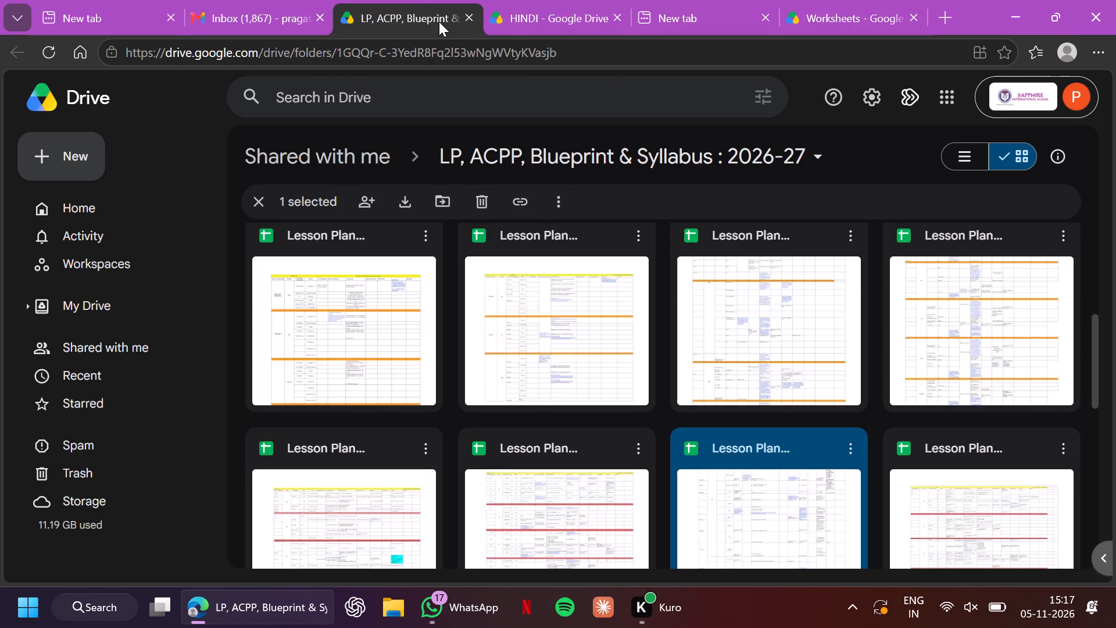
click(812, 441)
double_click(812, 441)
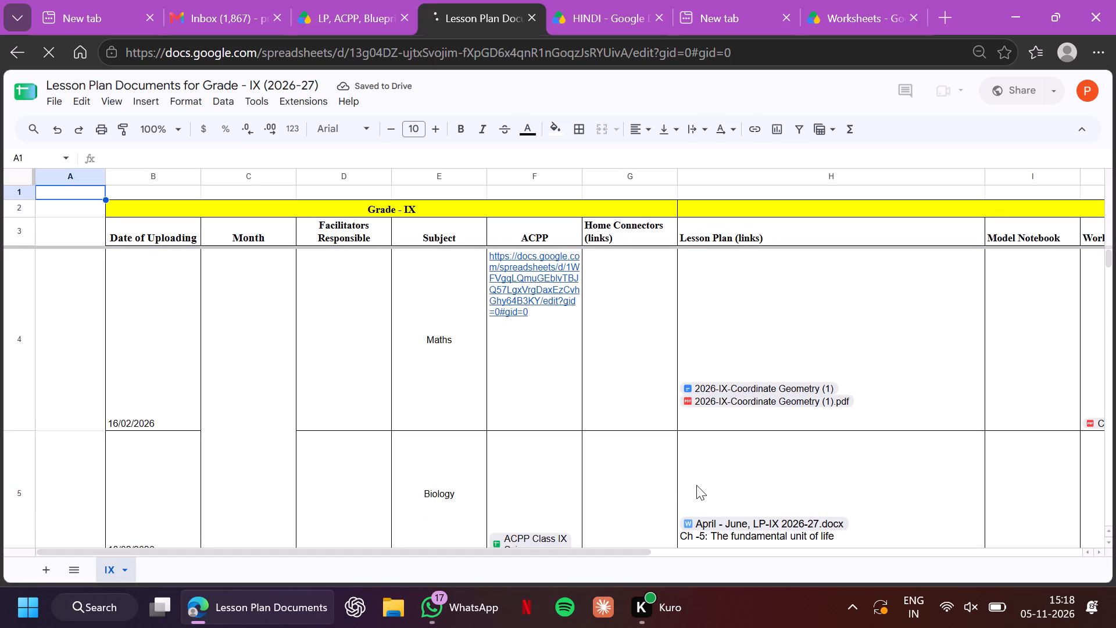
Add Ghar_ki_Yaad.pptx as a file chip on a new line below WS घर की याद.pdf in the December HINDI row's Worksheets cell.
scroll(696, 485, up, 2)
scroll(536, 429, down, 3)
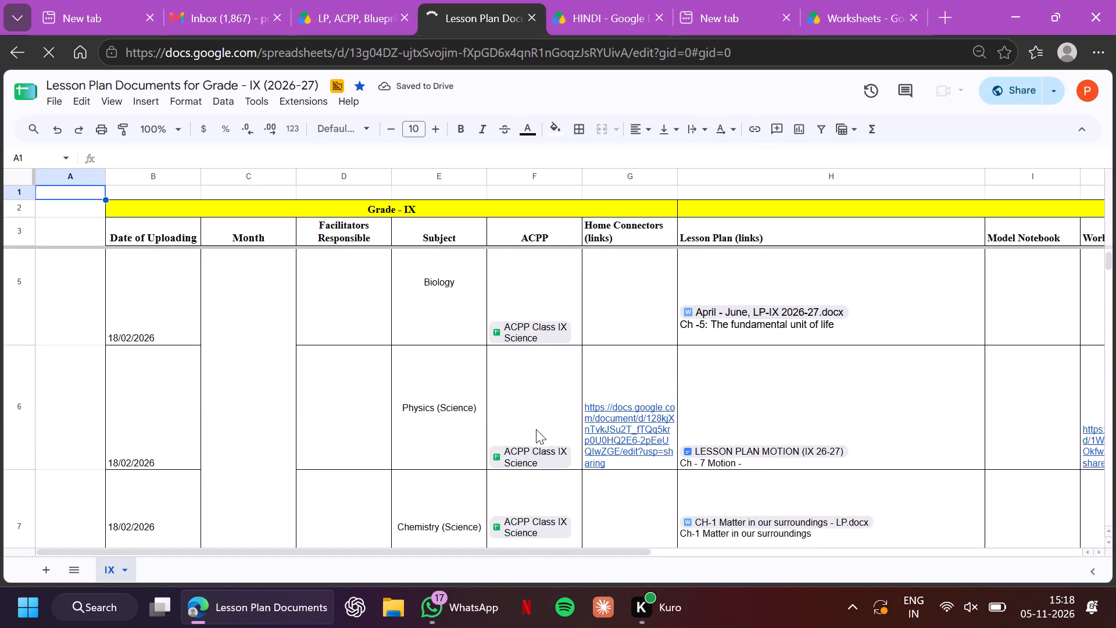
scroll(536, 429, down, 10)
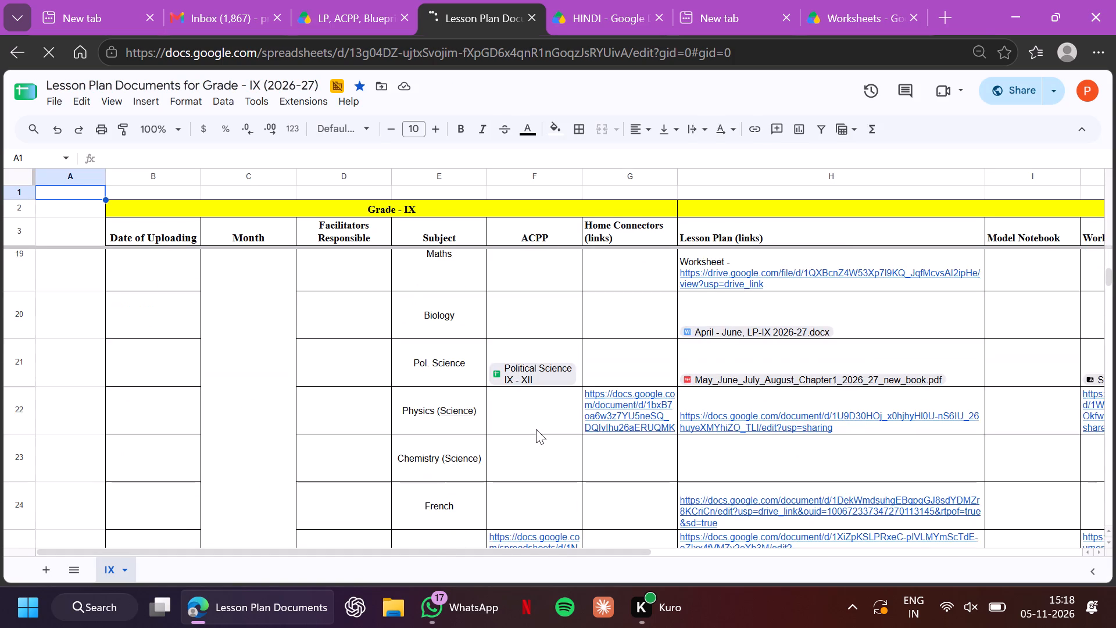
scroll(536, 429, down, 13)
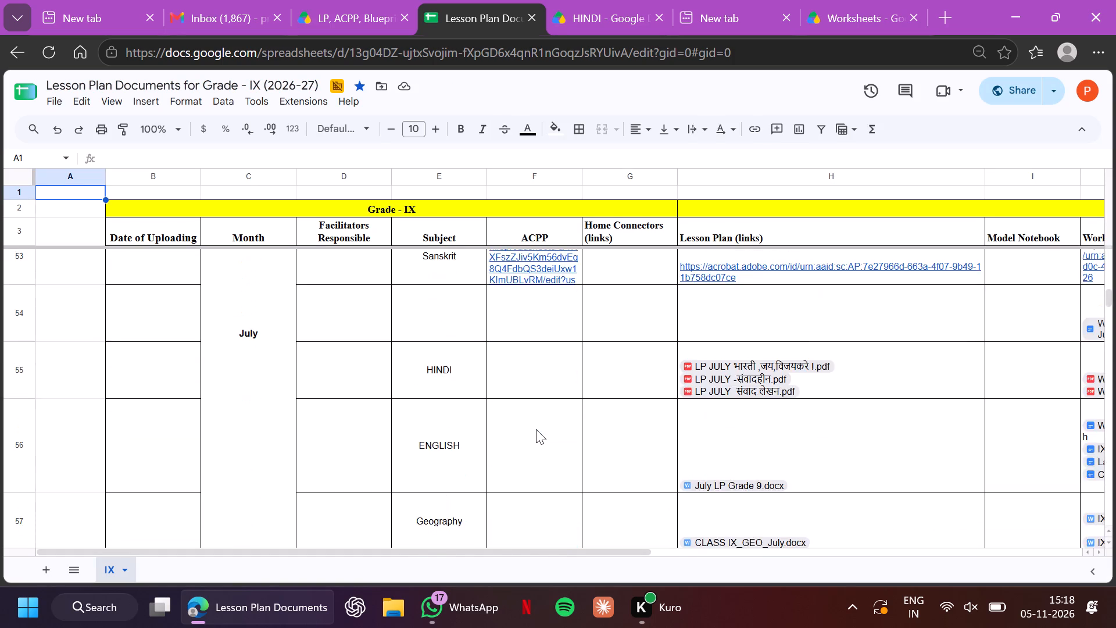
scroll(536, 429, down, 11)
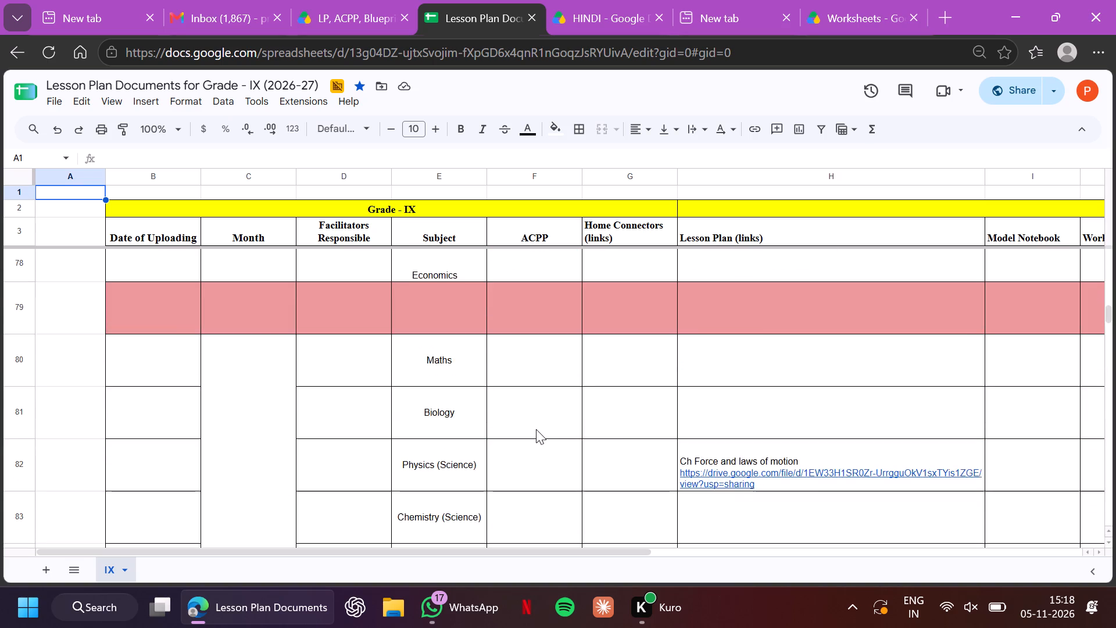
scroll(536, 429, down, 10)
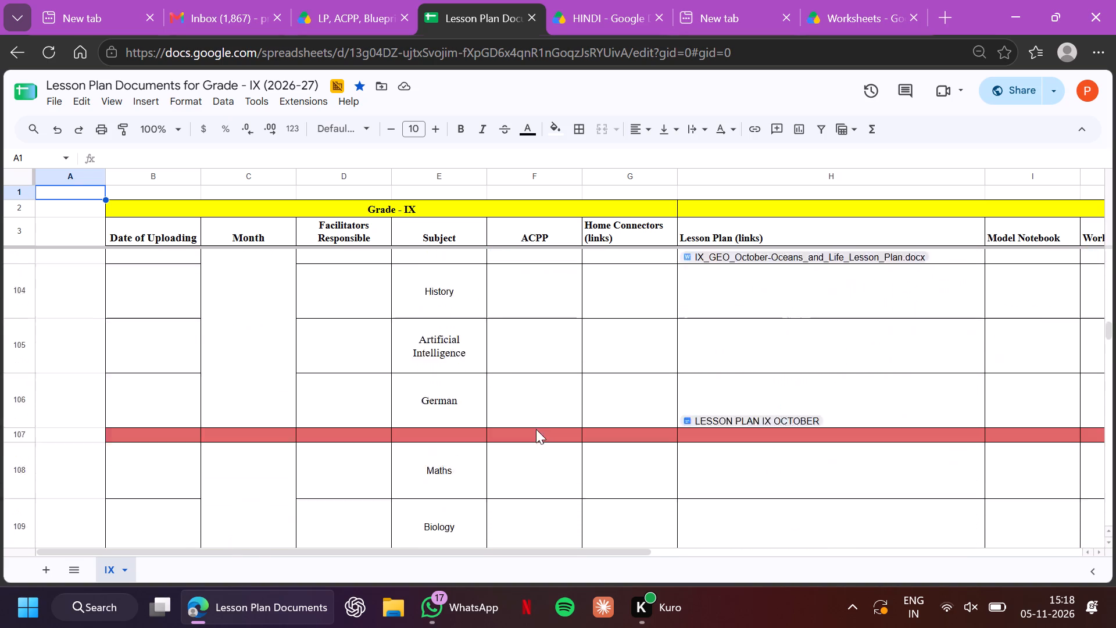
scroll(536, 429, down, 5)
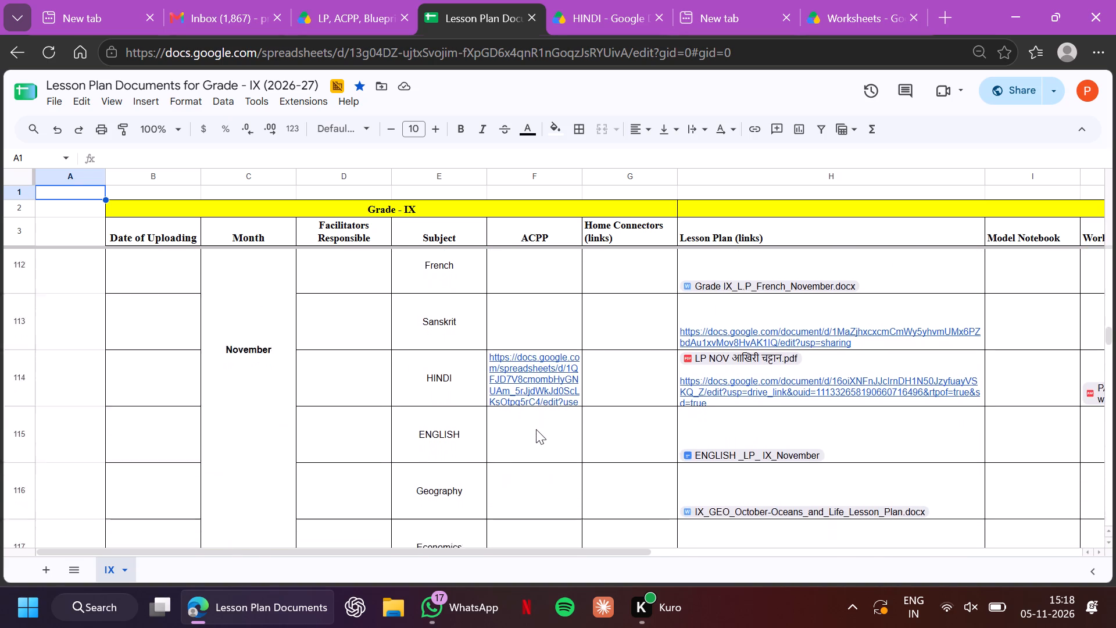
scroll(536, 429, down, 2)
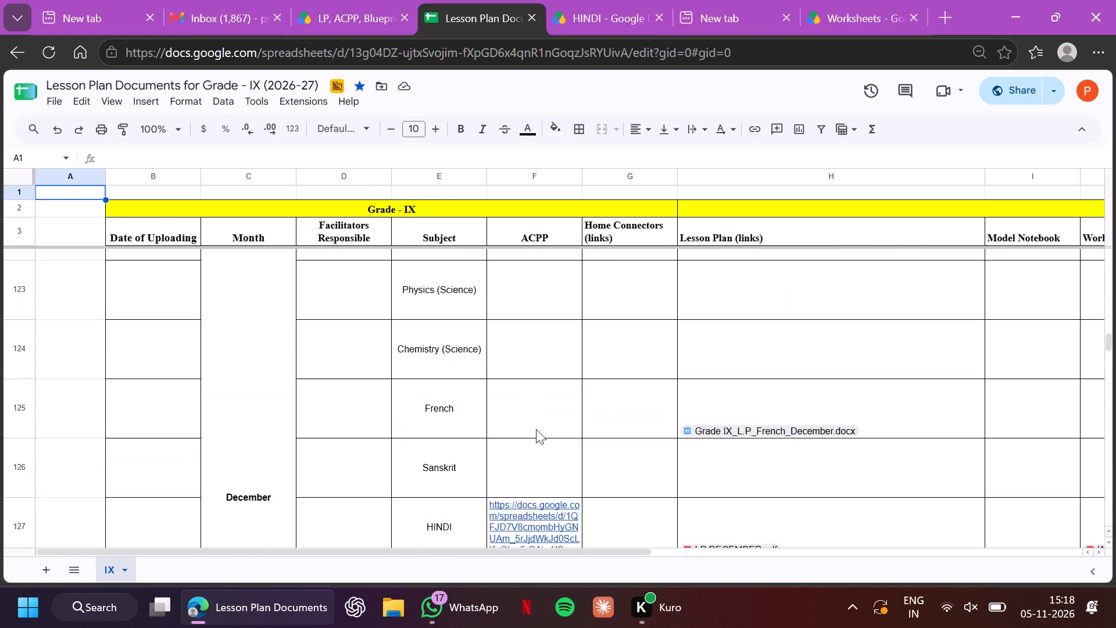
scroll(536, 429, up, 2)
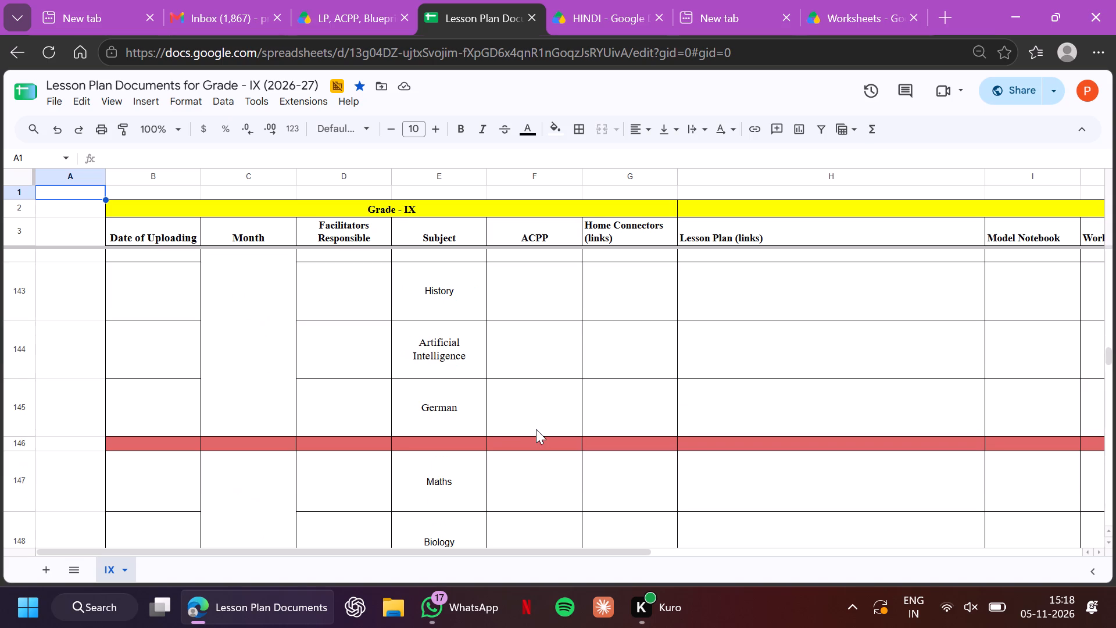
scroll(536, 429, up, 6)
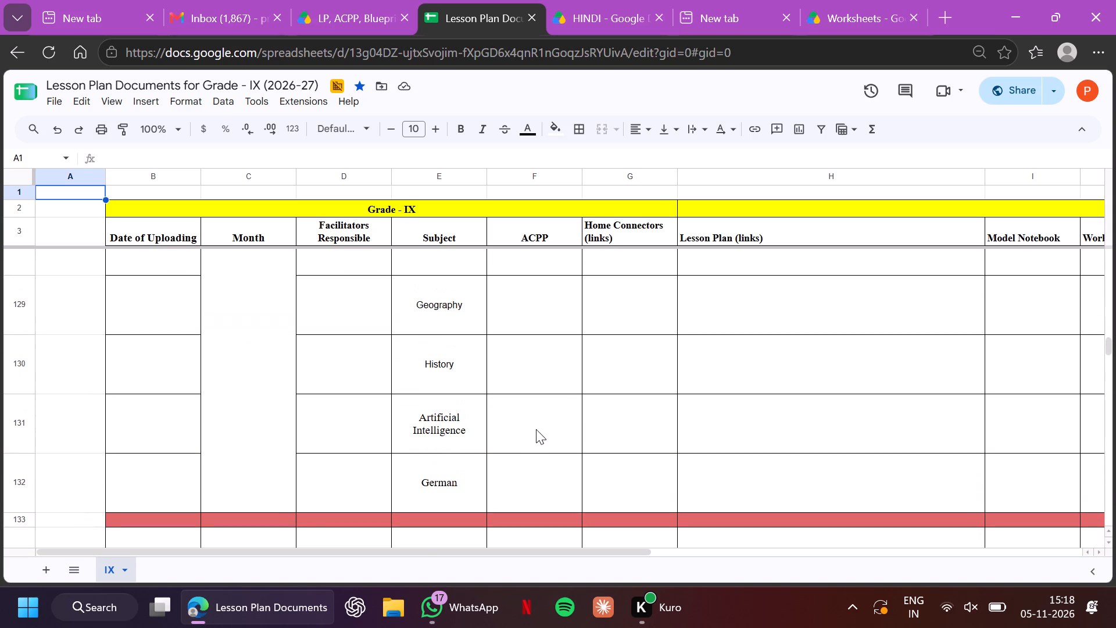
scroll(536, 429, up, 3)
scroll(536, 429, left, 1)
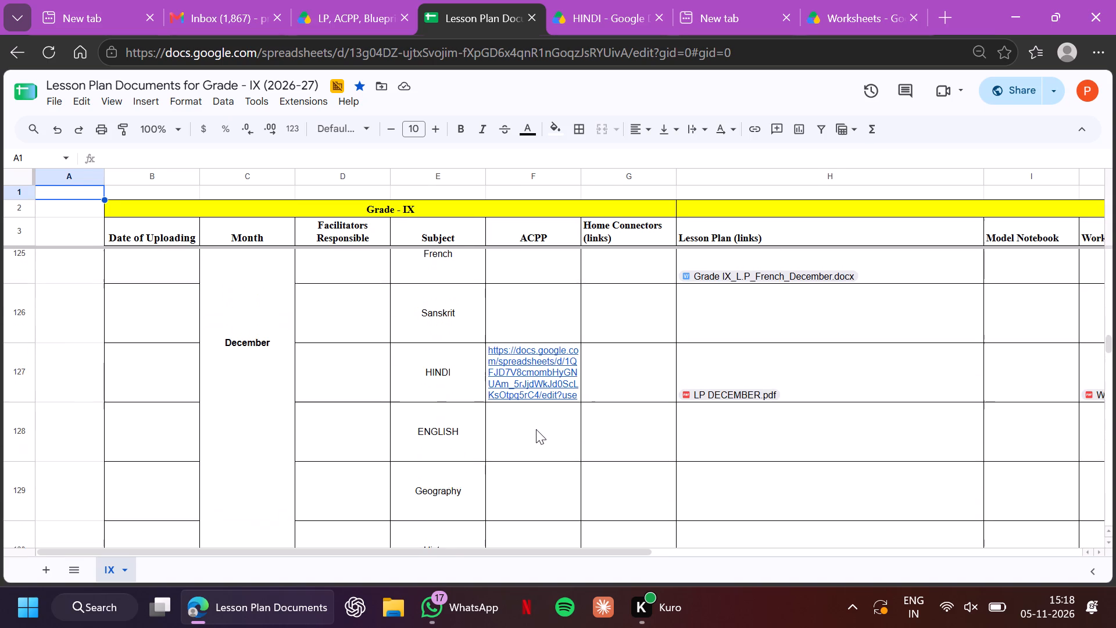
scroll(536, 429, left, 3)
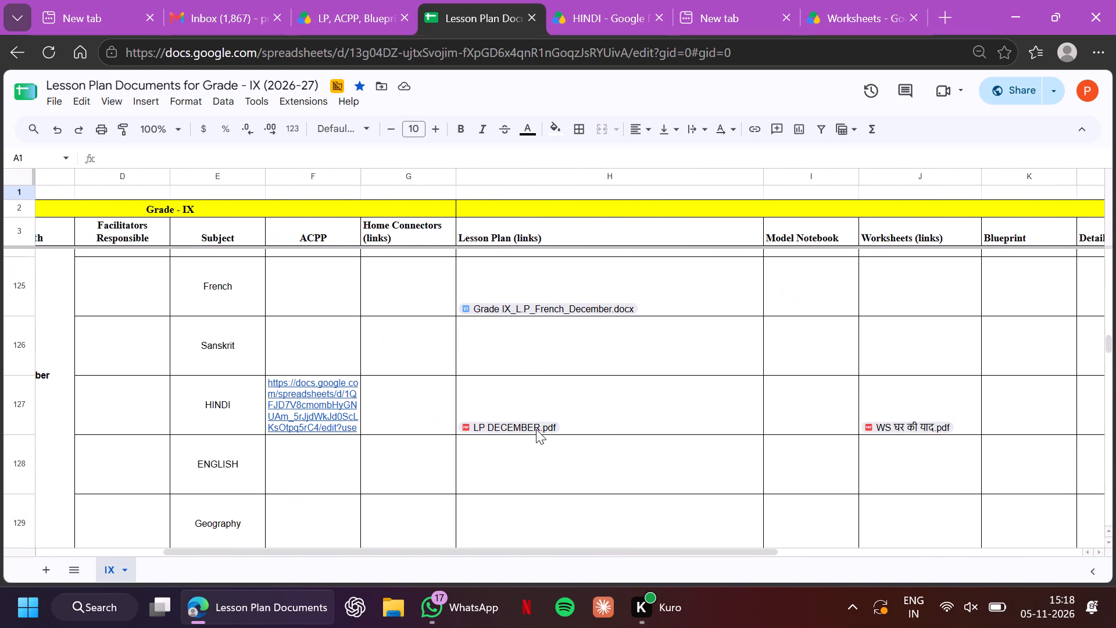
scroll(536, 429, left, 3)
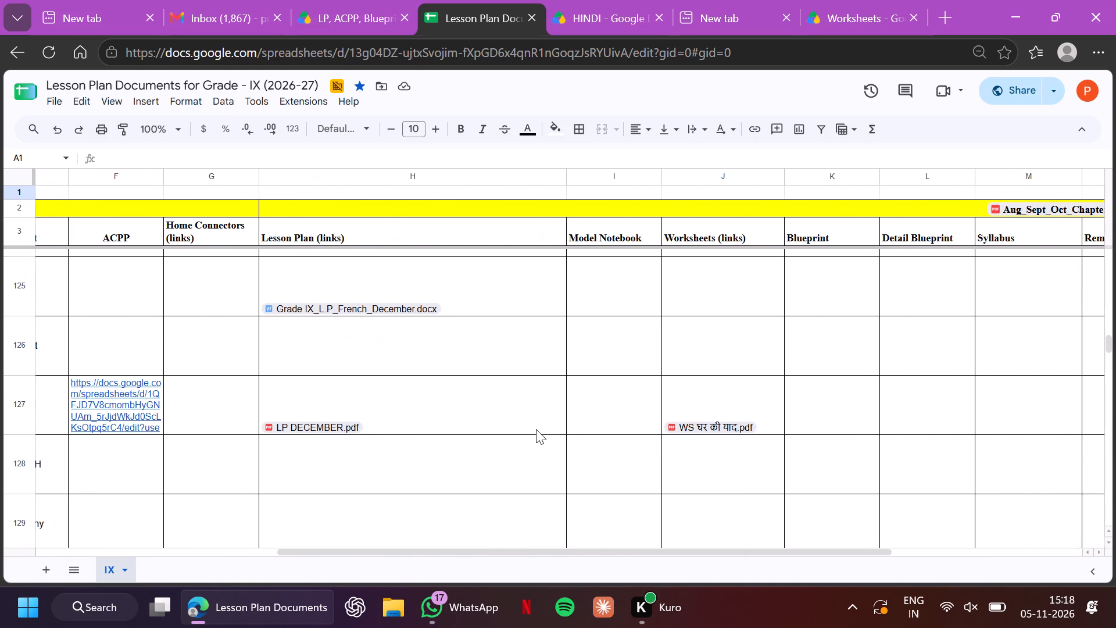
scroll(536, 429, left, 1)
double_click(763, 415)
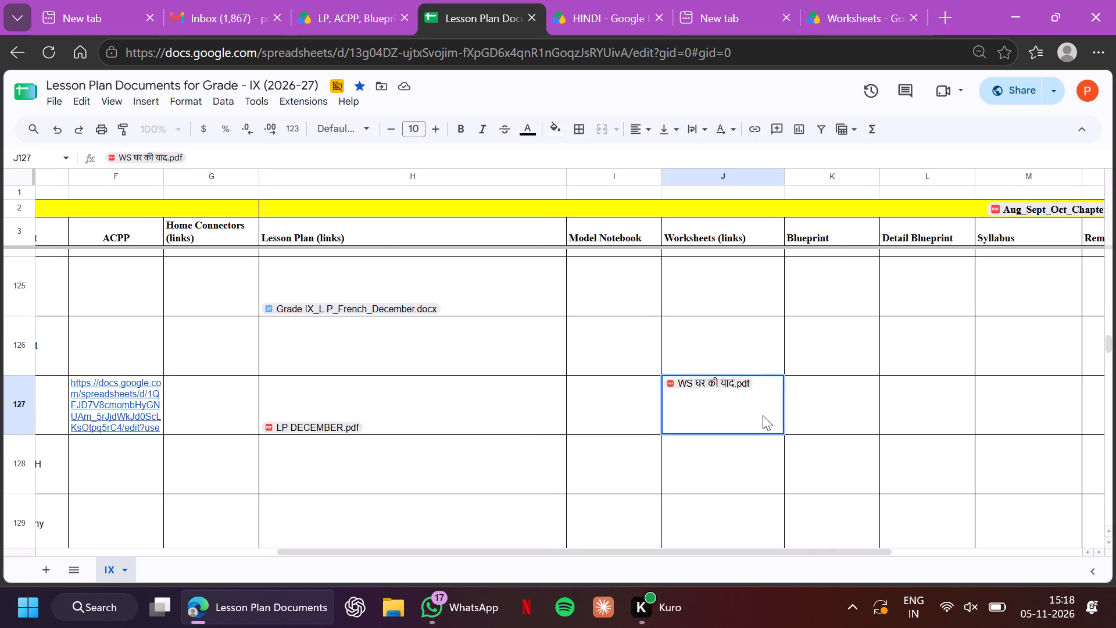
key(ctrl+Return)
key(ctrl+v)
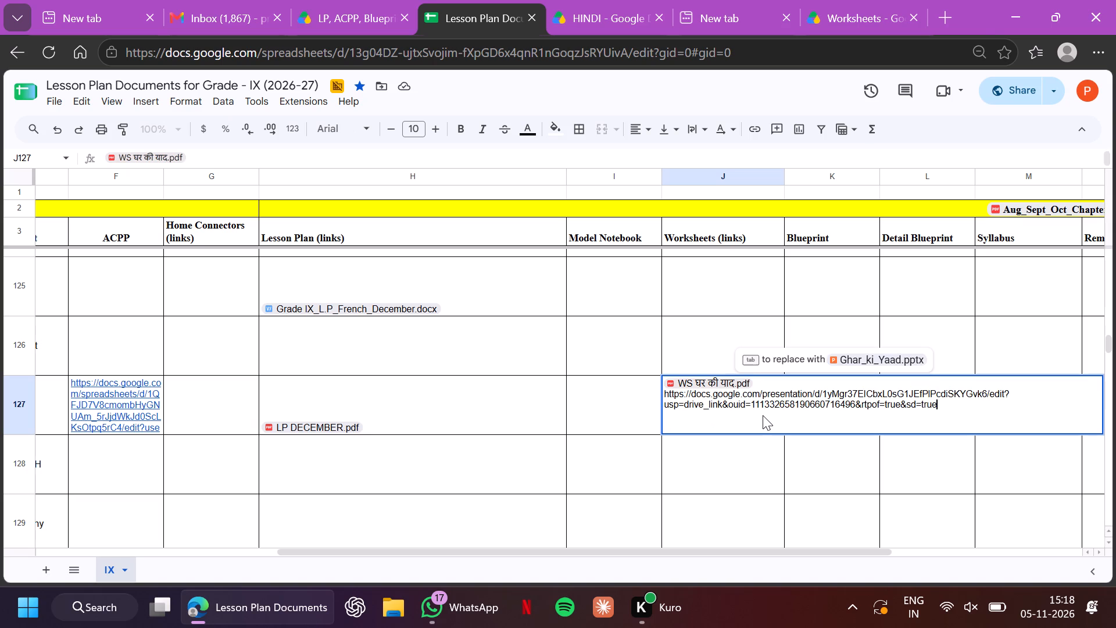
click(792, 356)
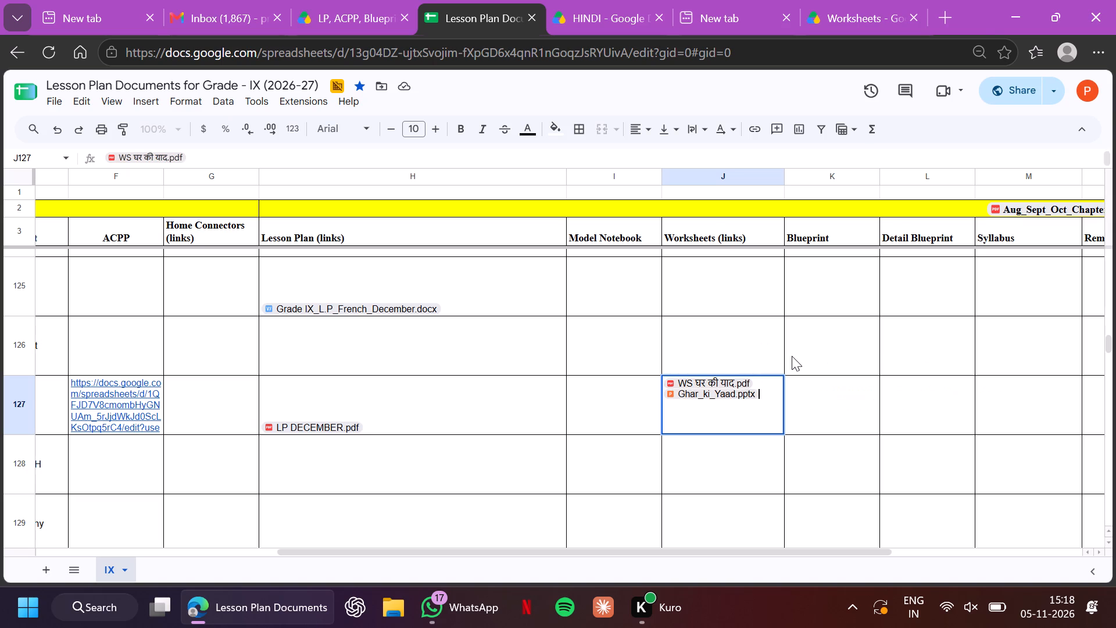
Add Ghar_ki_Yaad.pptx as a file chip below LP DECEMBER.pdf in the December HINDI row's Lesson Plan cell, leaving a blank line between them.
double_click(495, 422)
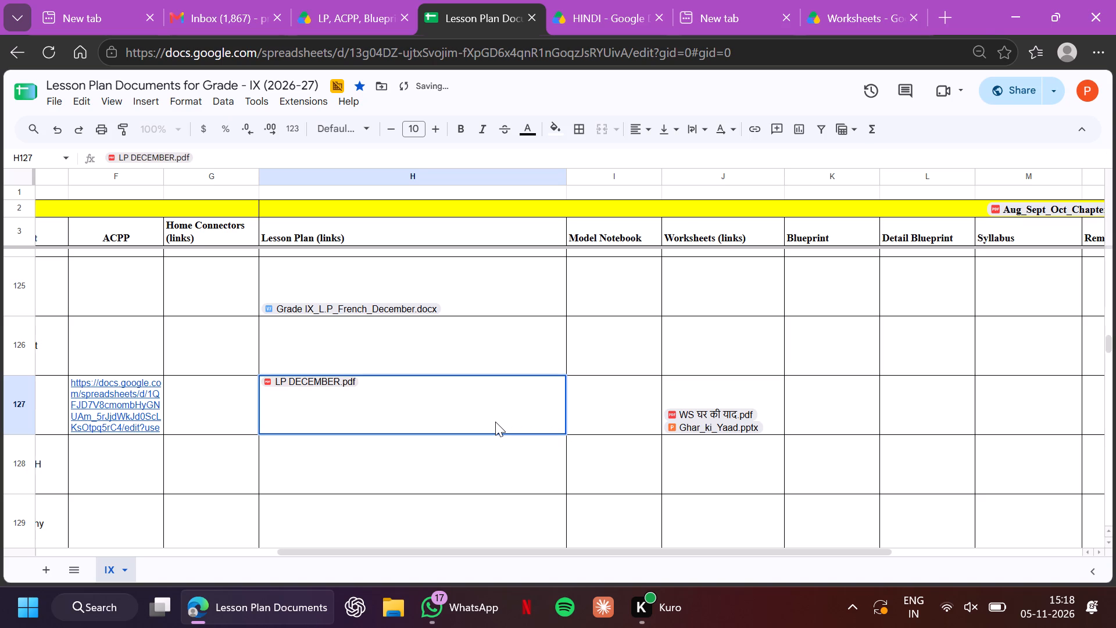
key(ctrl+Return)
key(ctrl+Return)
key(ctrl+v)
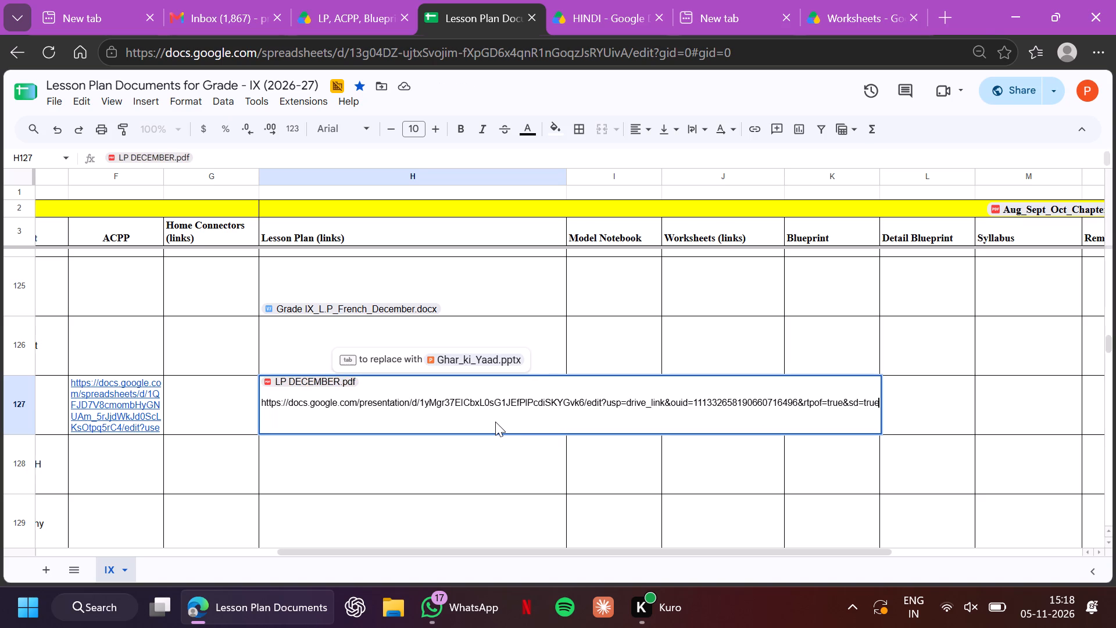
click(468, 363)
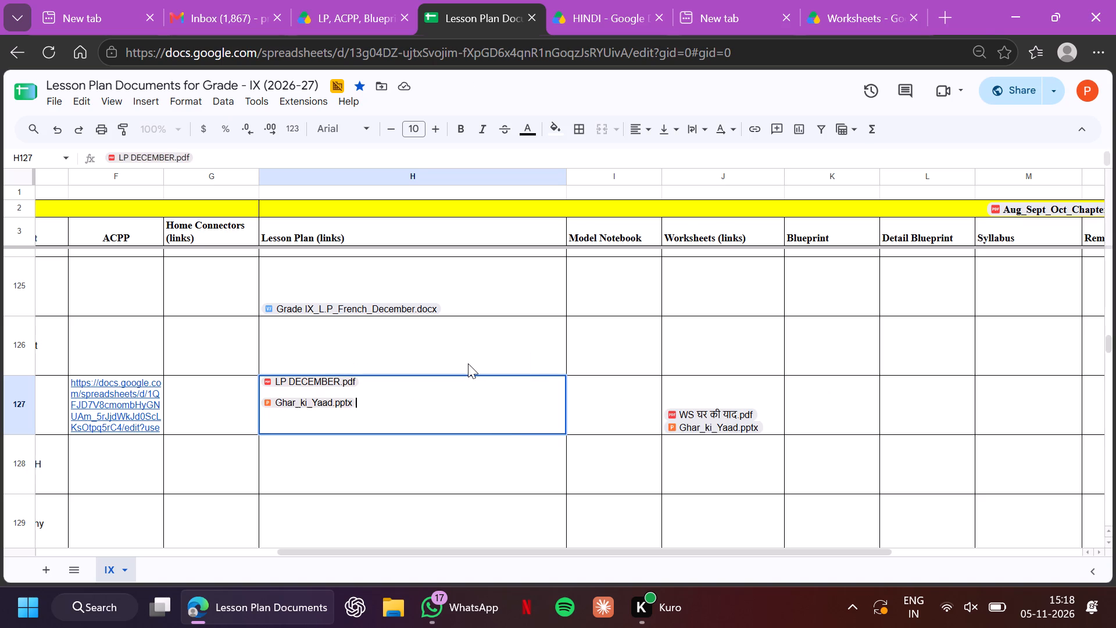
Finish editing the December HINDI row's Lesson Plan cell, keeping the LP DECEMBER.pdf and Ghar_ki_Yaad.pptx file chips.
click(509, 522)
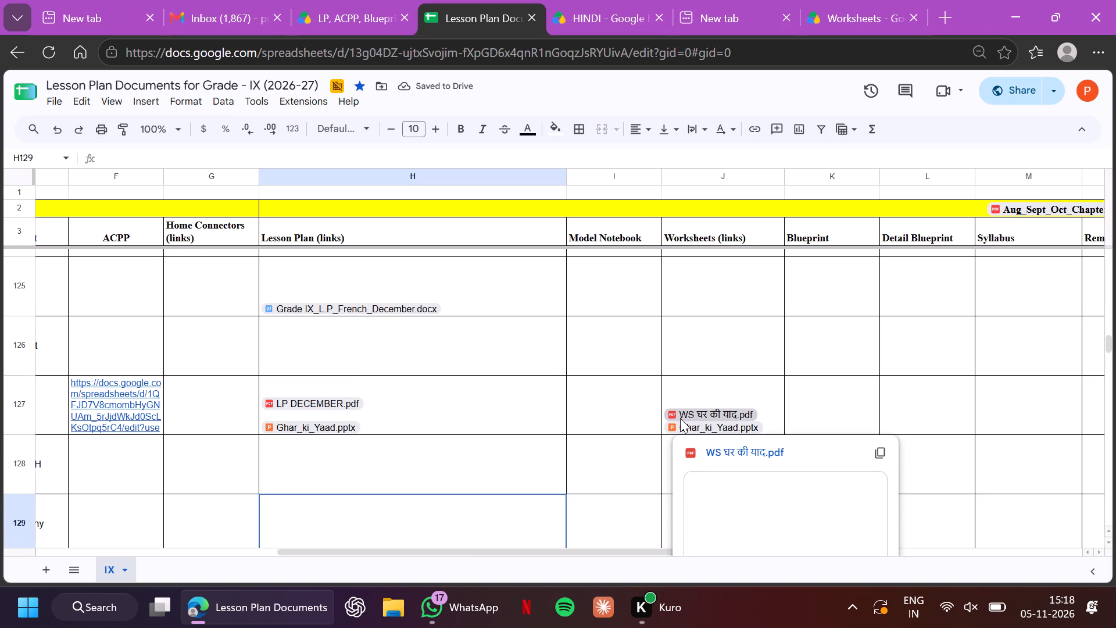
click(1031, 327)
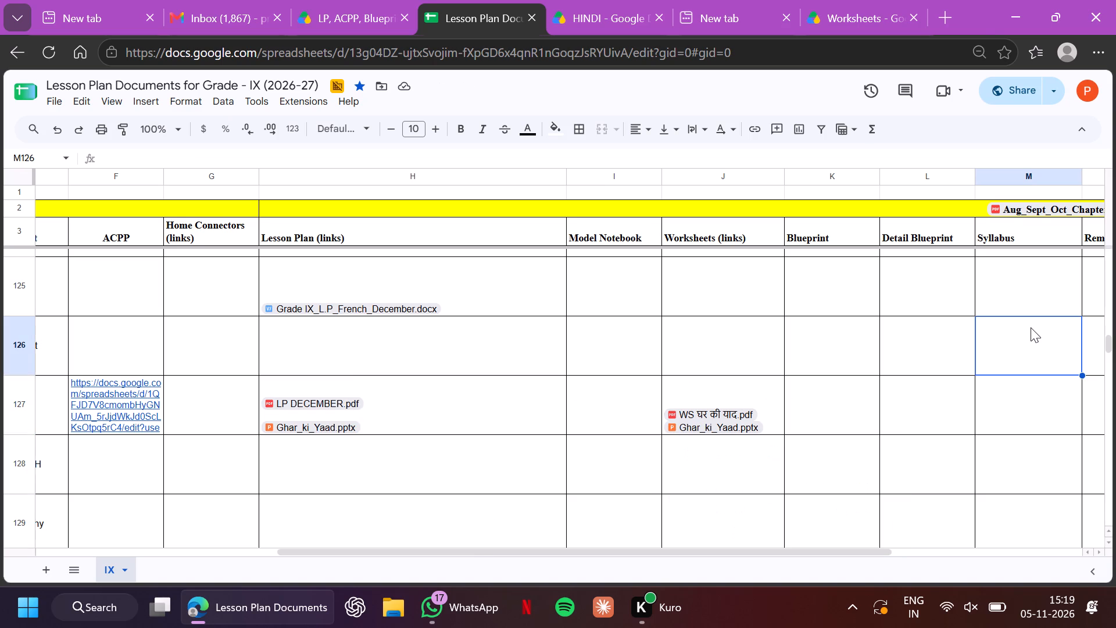
Close the Worksheets folder, the blank page beside it, the HINDI folder and the Grade IX spreadsheet, returning to the 2026-27 folder.
click(912, 17)
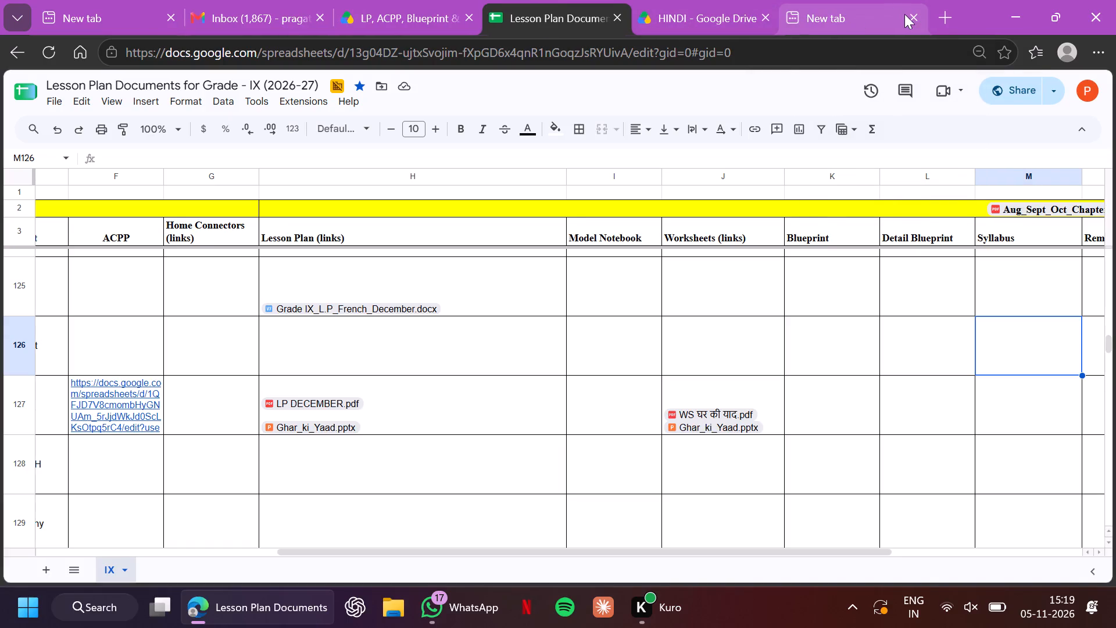
click(913, 15)
click(913, 15)
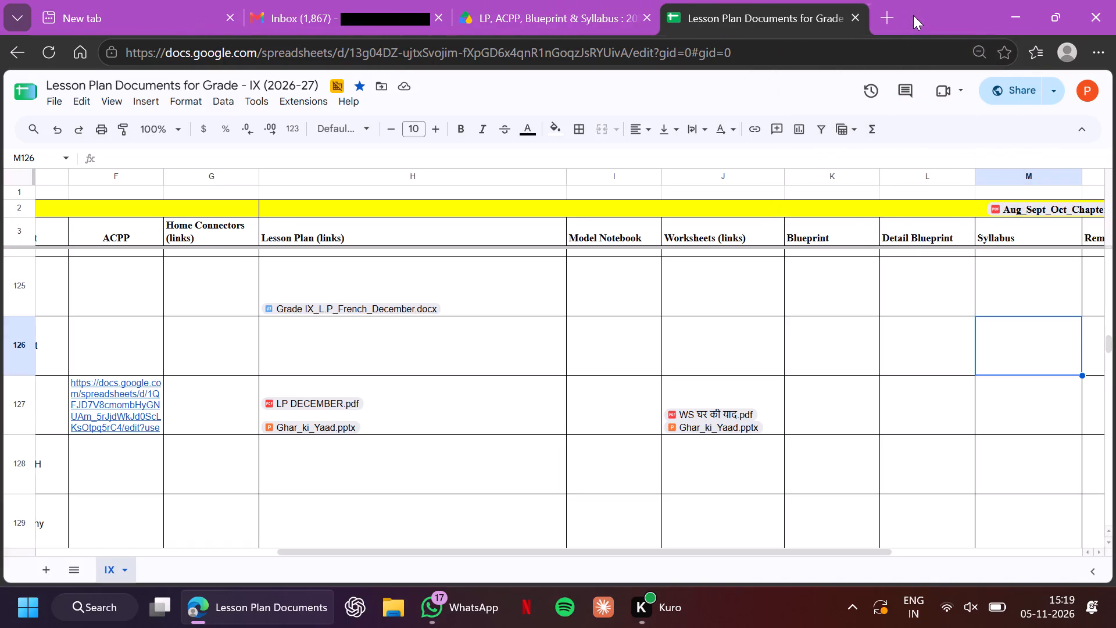
click(852, 12)
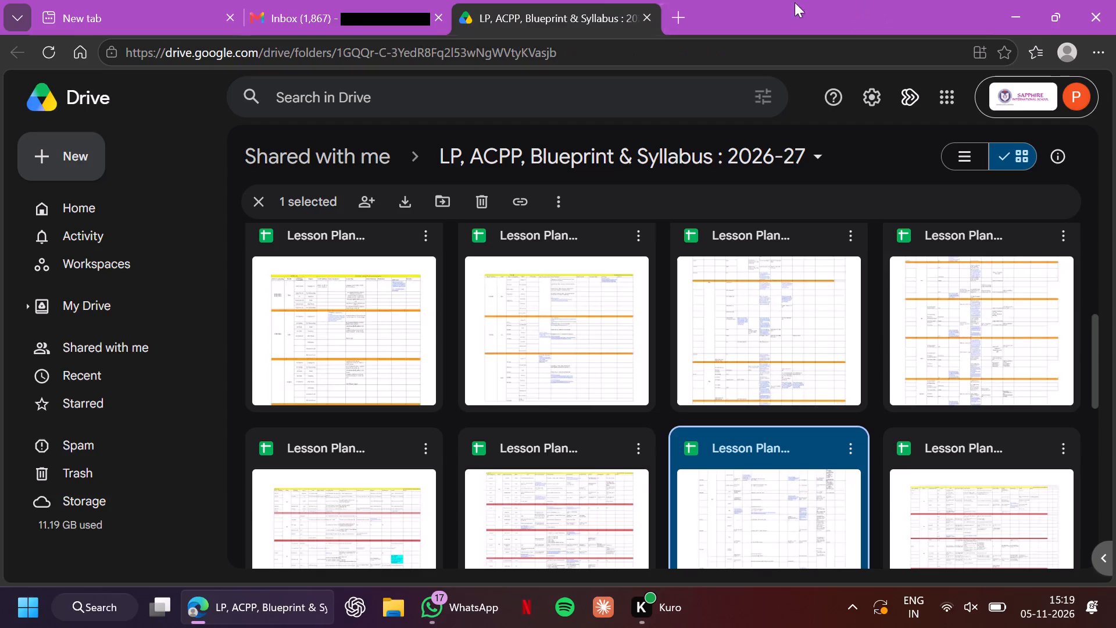
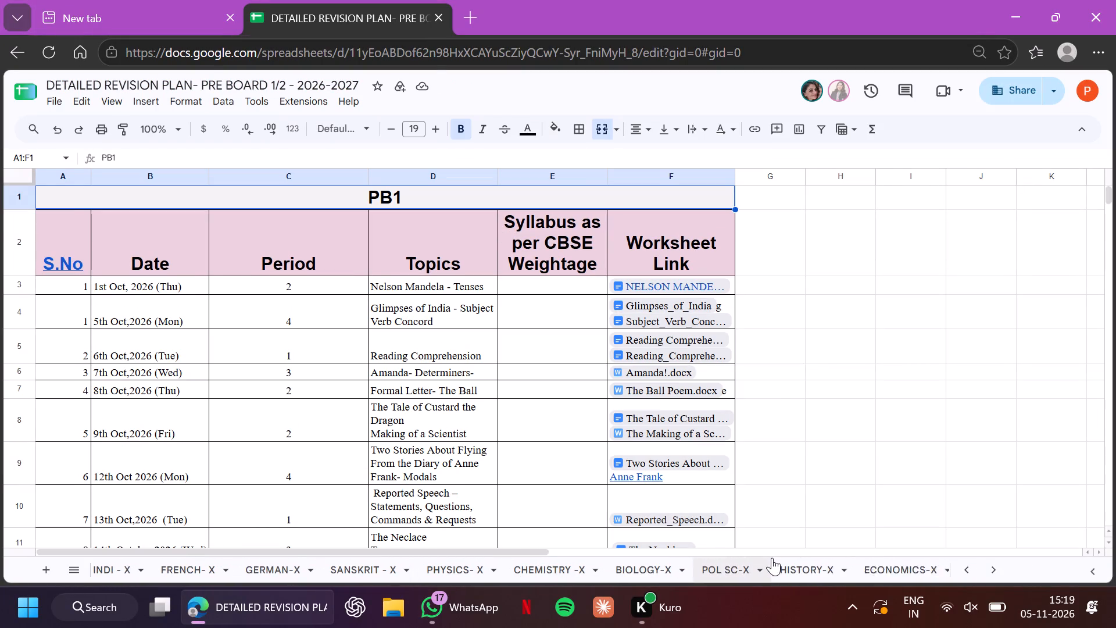
Look through the Class X and XII subject sheet names in the DETAILED REVISION PLAN- PRE BOARD 1/2 - 2026-2027 spreadsheet.
scroll(772, 558, left, 11)
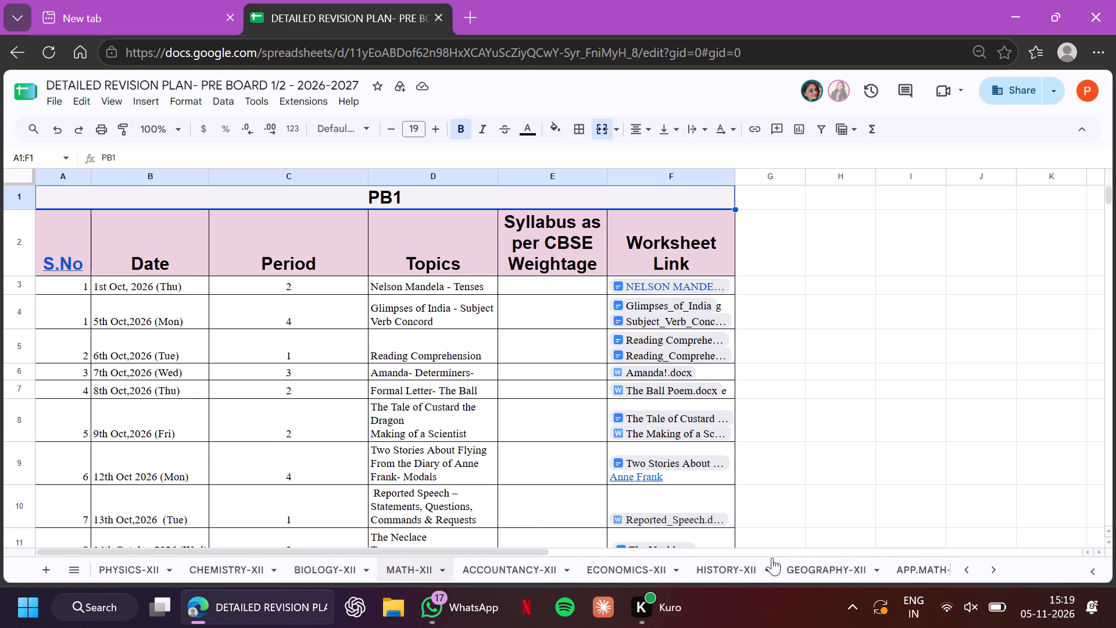
scroll(772, 558, left, 5)
scroll(772, 558, right, 3)
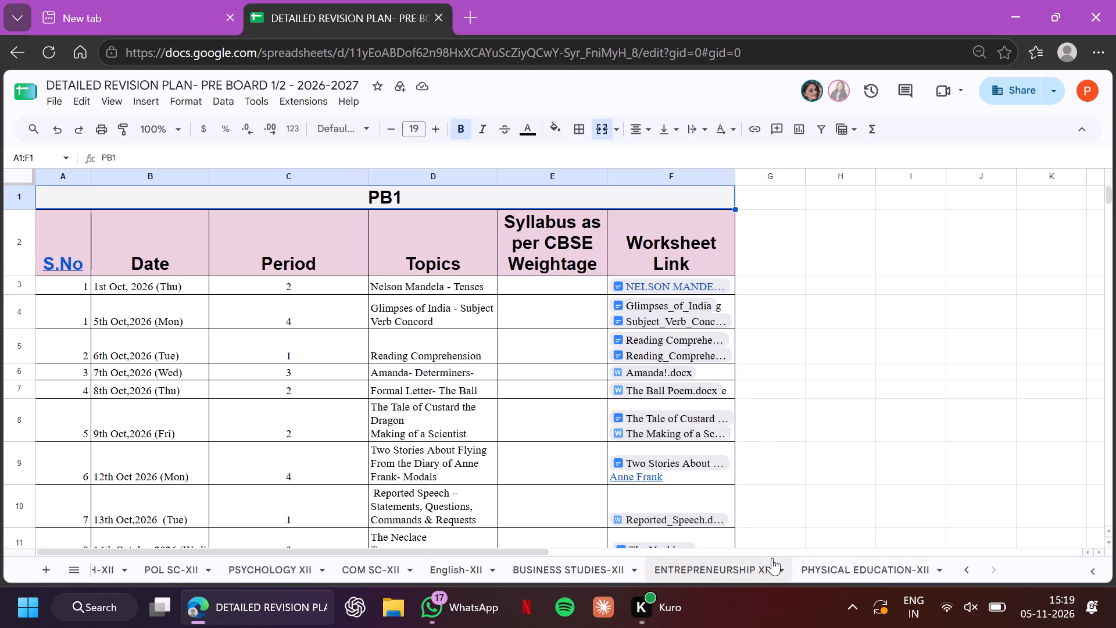
scroll(727, 566, right, 16)
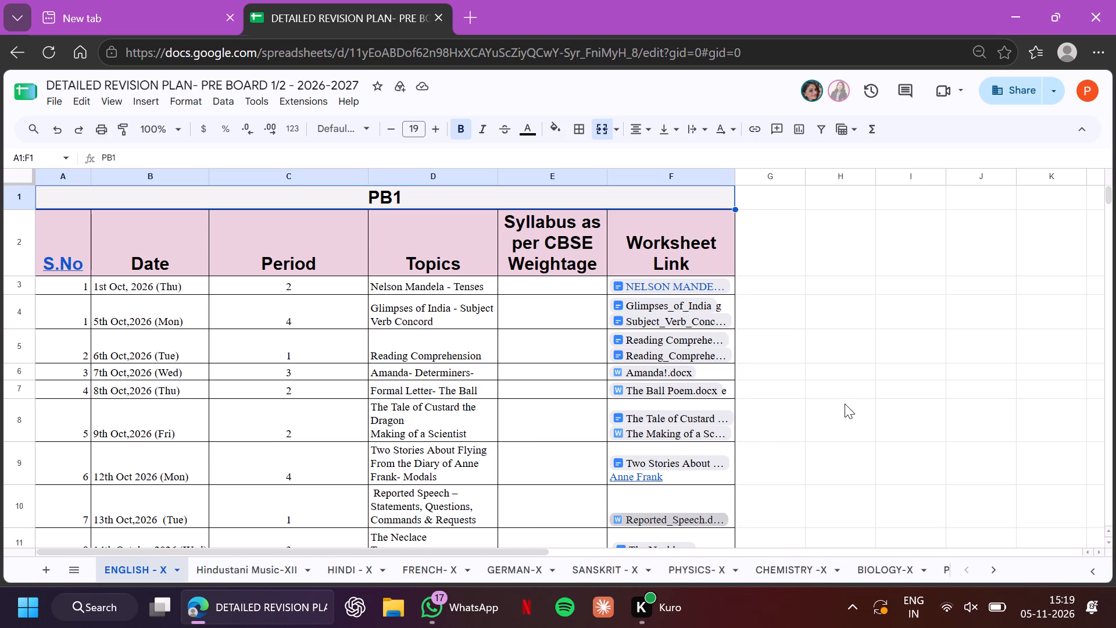
Examine the HINDI - X, BIOLOGY-X, SANSKRIT - X and FRENCH- X sheets of the Pre Board revision plan for their layout and entries.
click(359, 571)
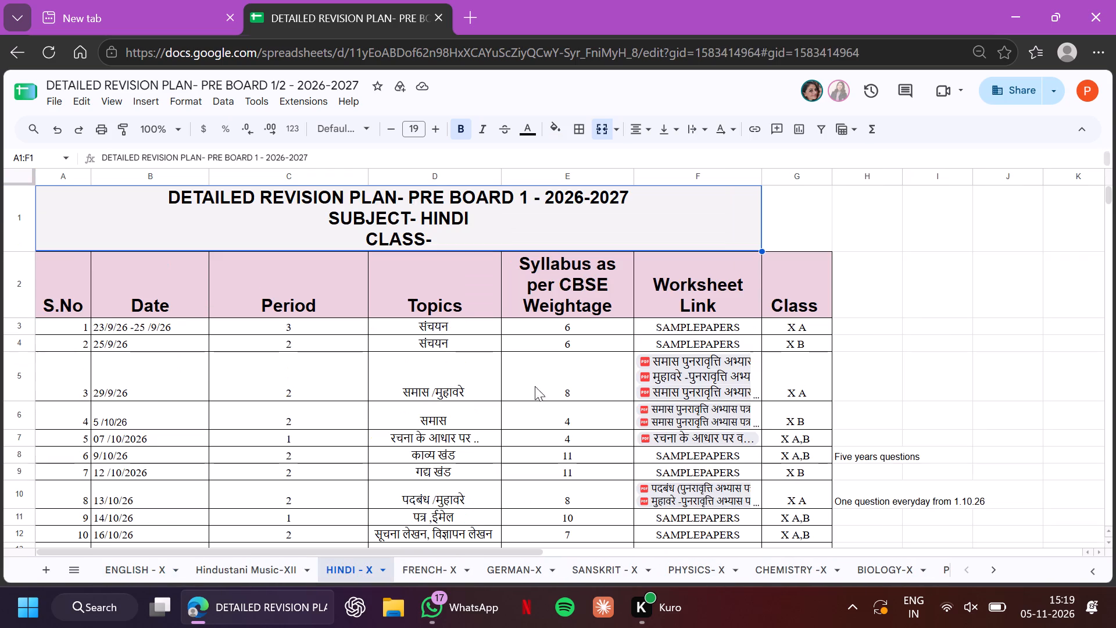
scroll(539, 418, down, 3)
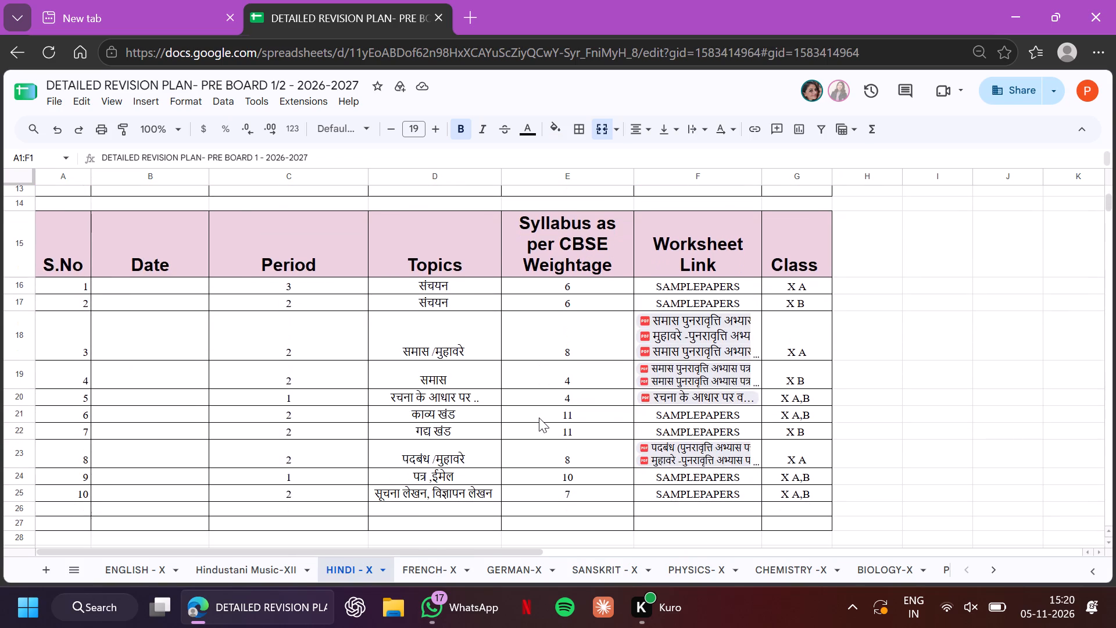
scroll(539, 418, down, 1)
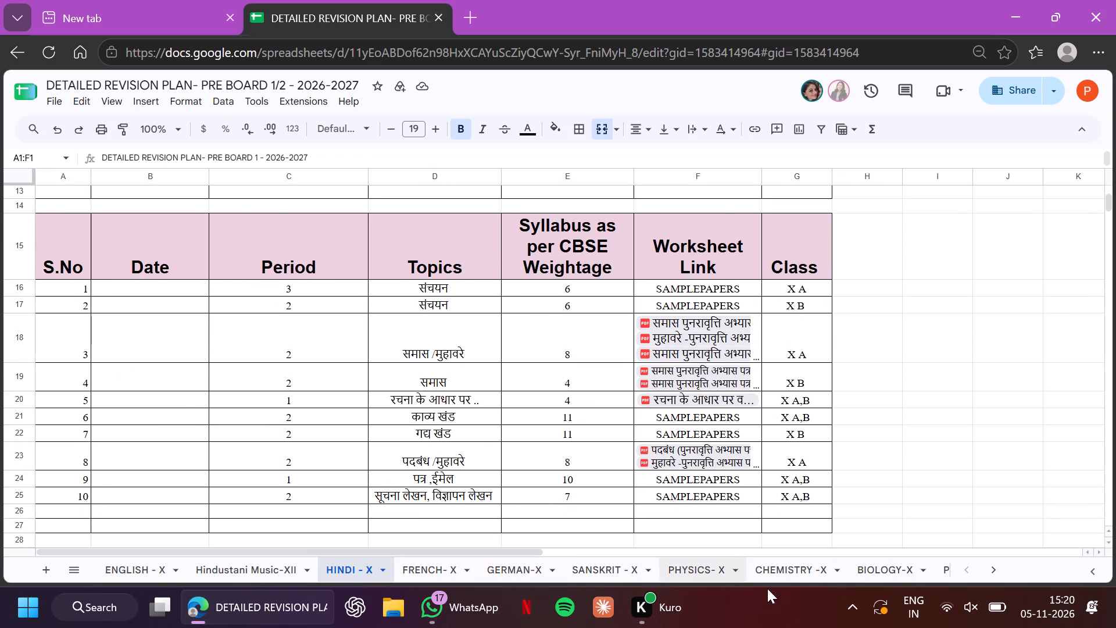
click(889, 573)
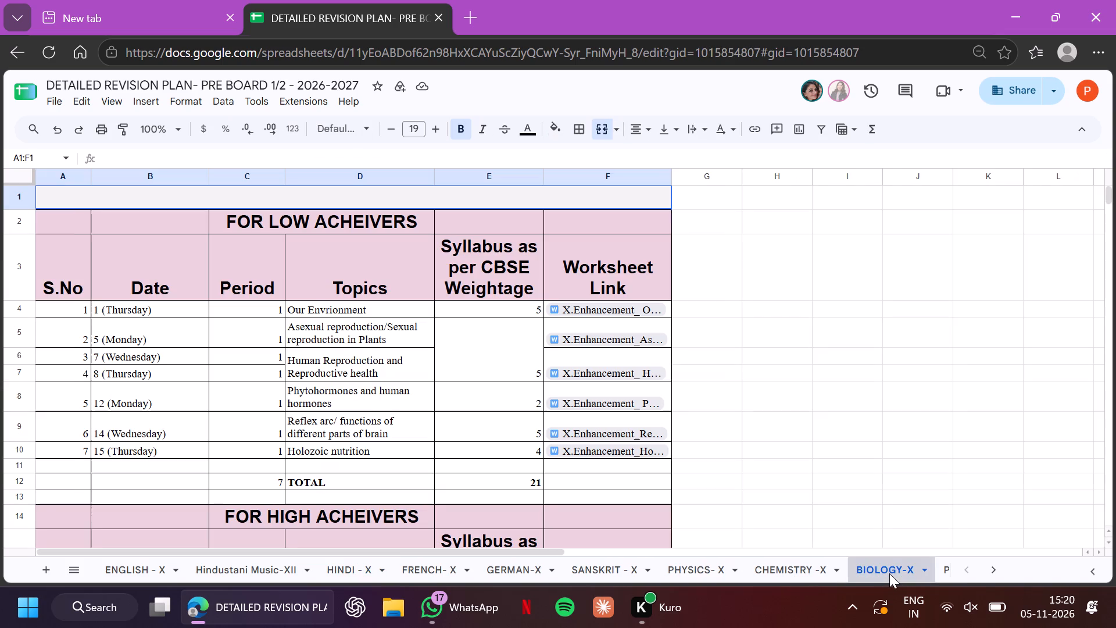
scroll(477, 513, down, 2)
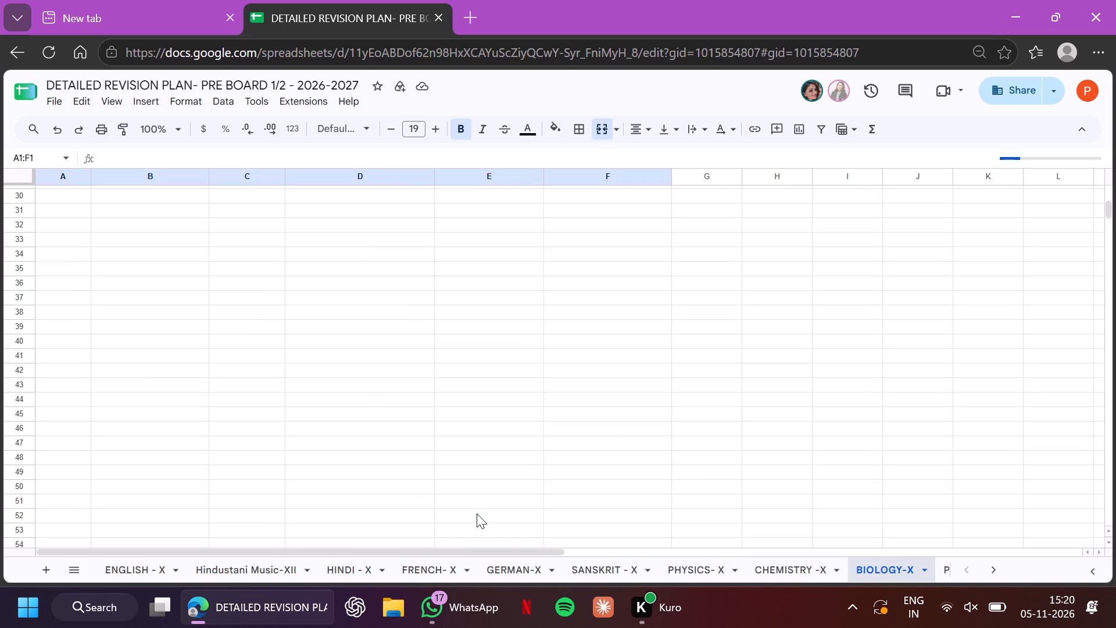
click(599, 584)
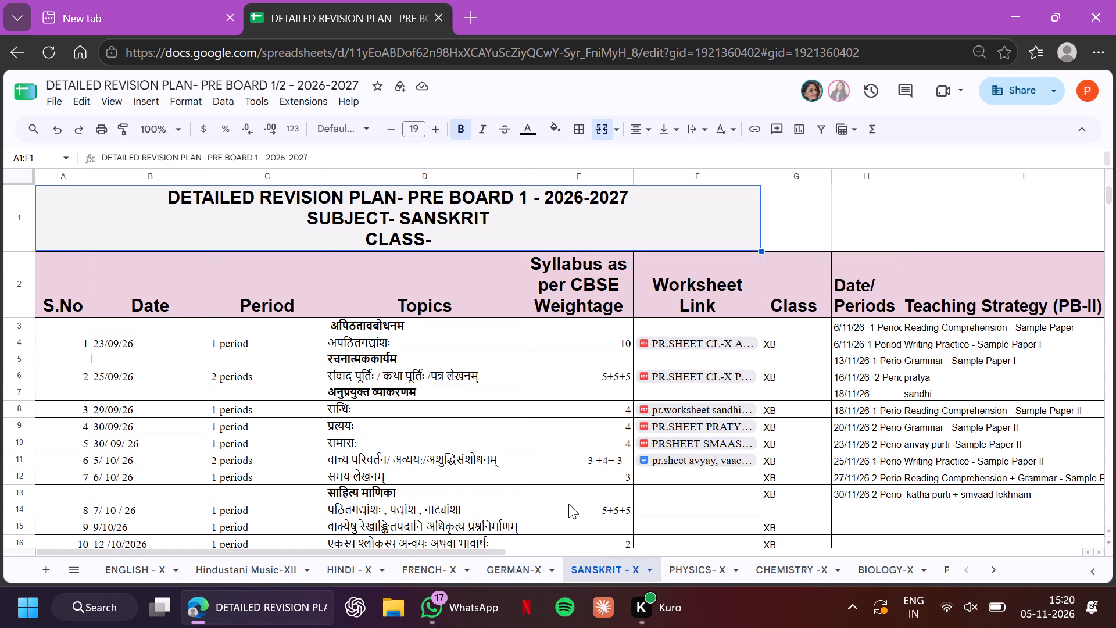
scroll(568, 504, down, 3)
scroll(568, 504, up, 2)
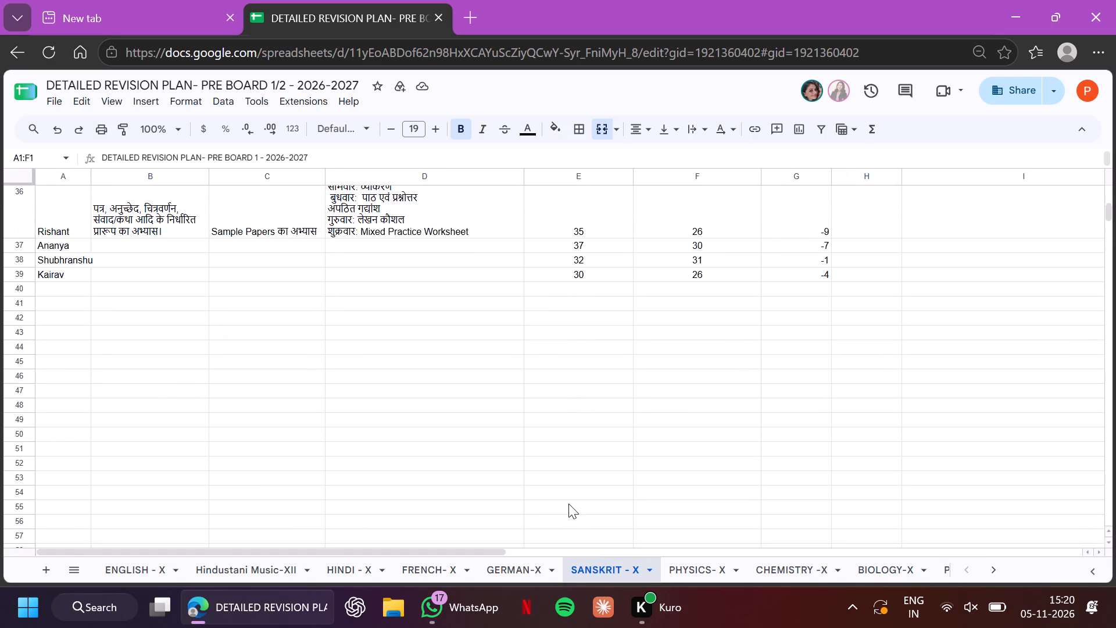
scroll(568, 504, up, 2)
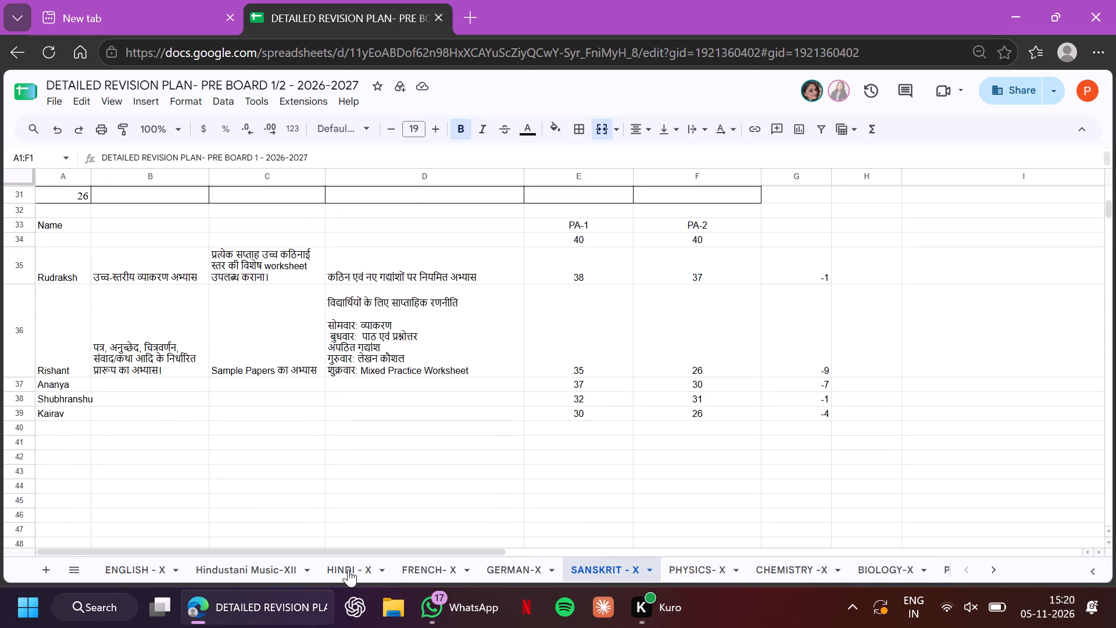
click(428, 573)
scroll(428, 573, down, 1)
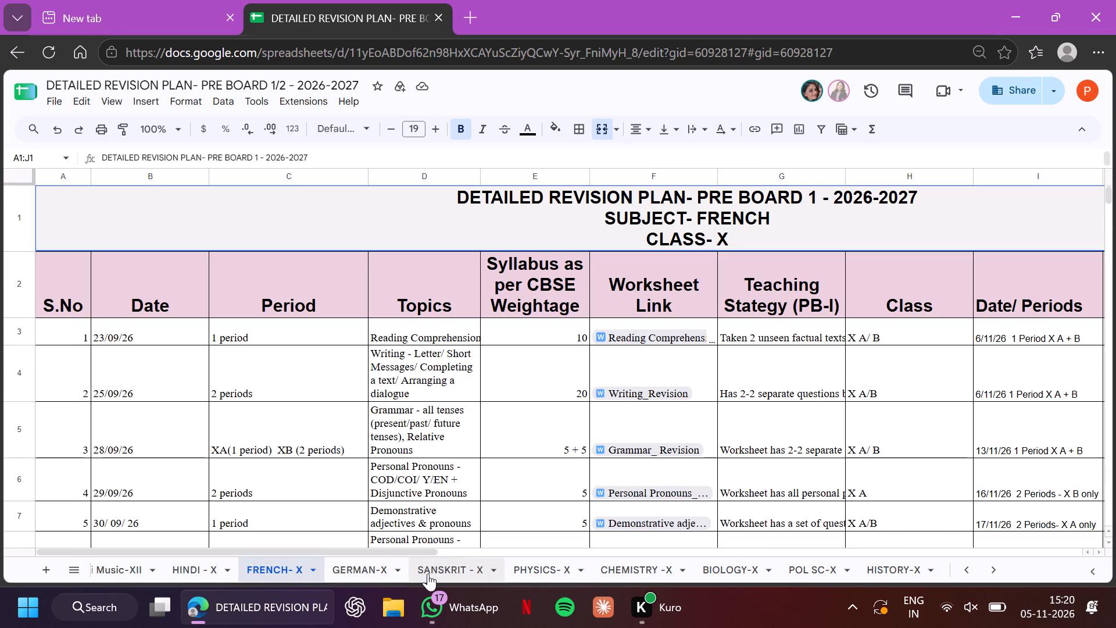
scroll(428, 573, down, 1)
scroll(580, 498, down, 2)
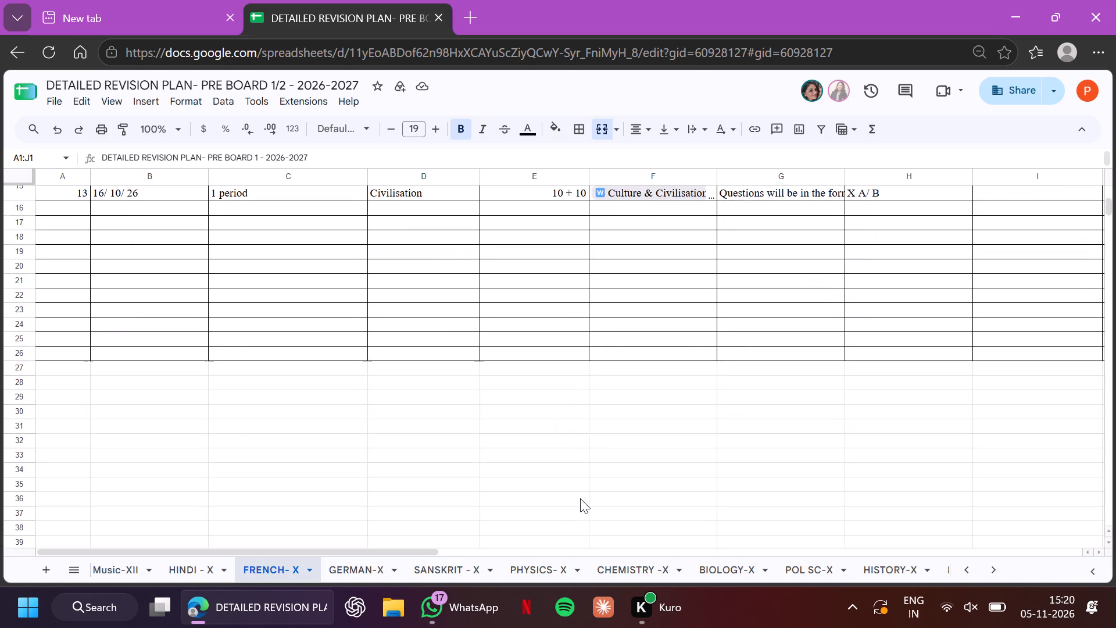
scroll(580, 498, down, 1)
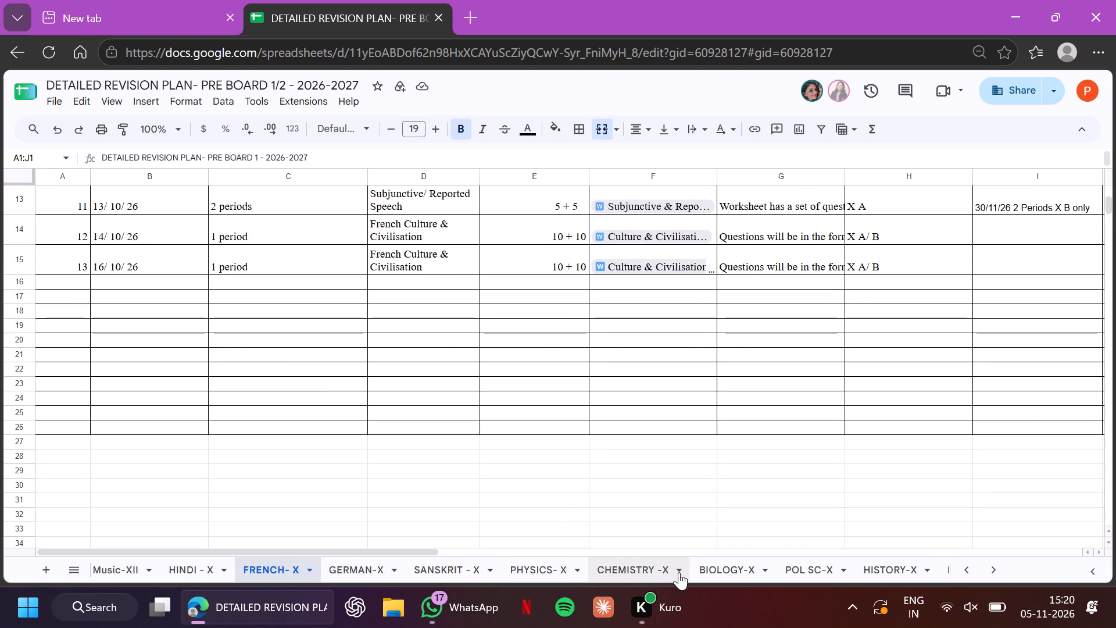
Examine the Pre Board 1 and Pre Board 2 plans on the GEOGRAPHY-X sheet, including worksheet links and strategies, and close the spreadsheet.
click(997, 572)
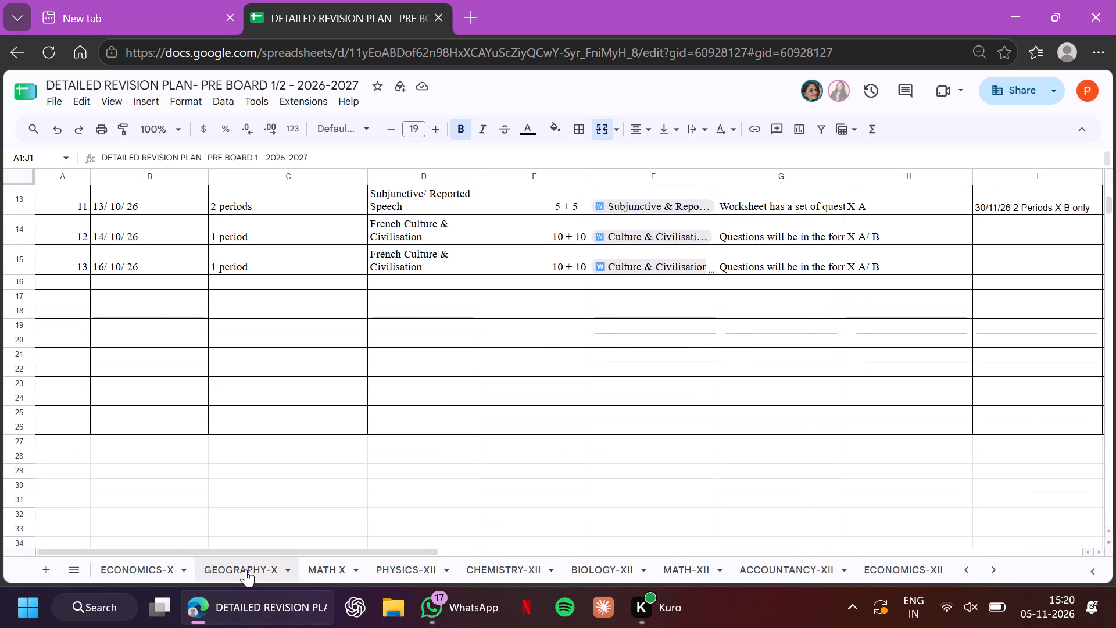
click(246, 569)
scroll(683, 447, down, 1)
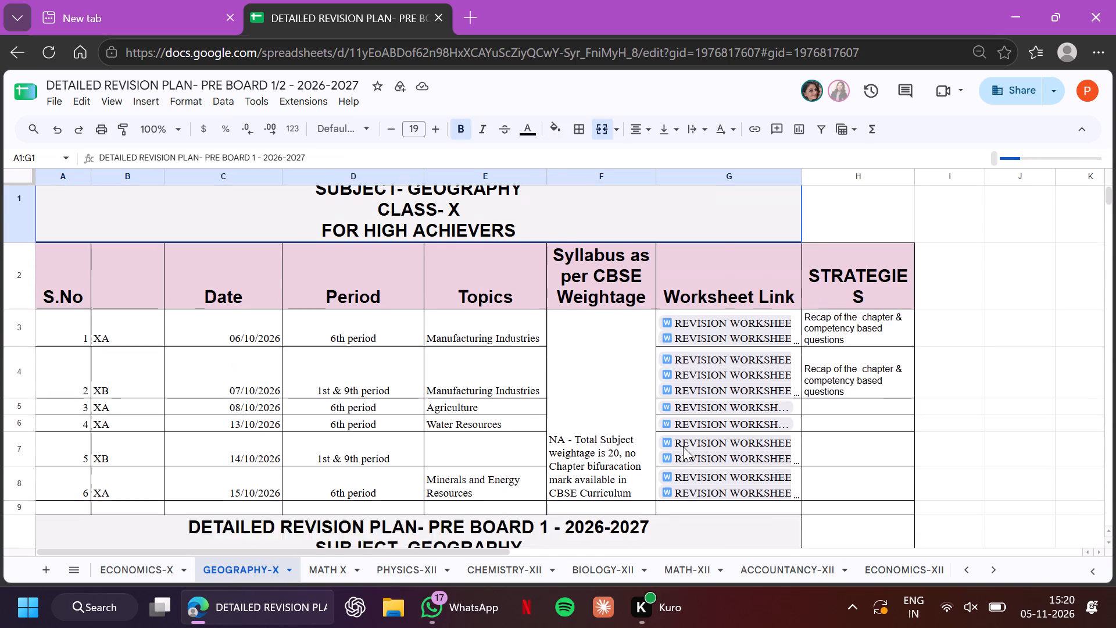
scroll(683, 447, down, 1)
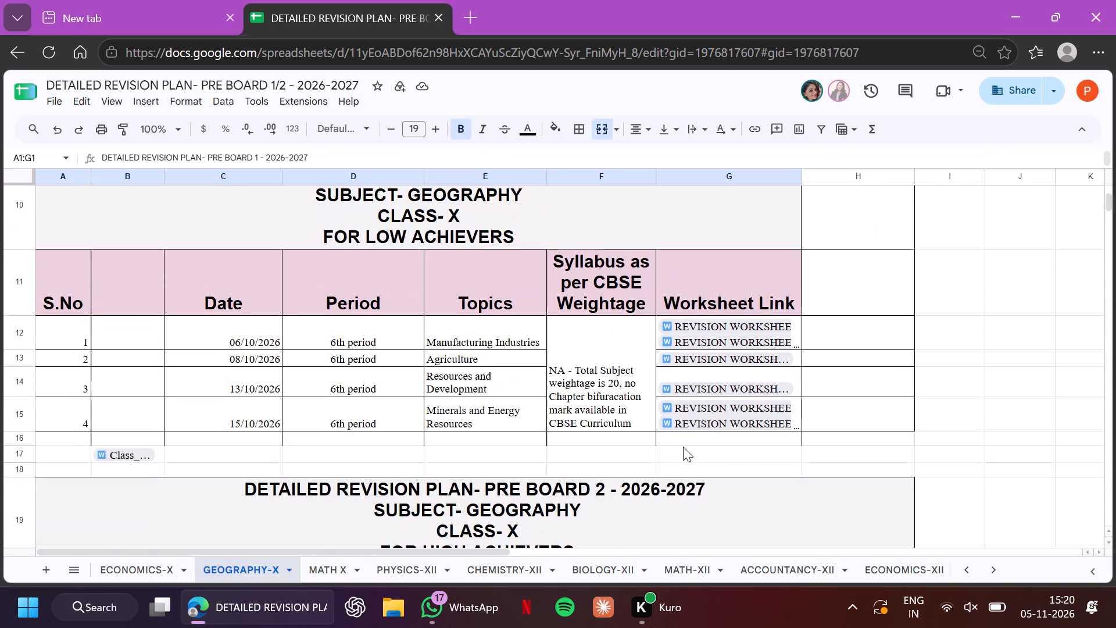
scroll(683, 447, right, 1)
scroll(683, 447, down, 1)
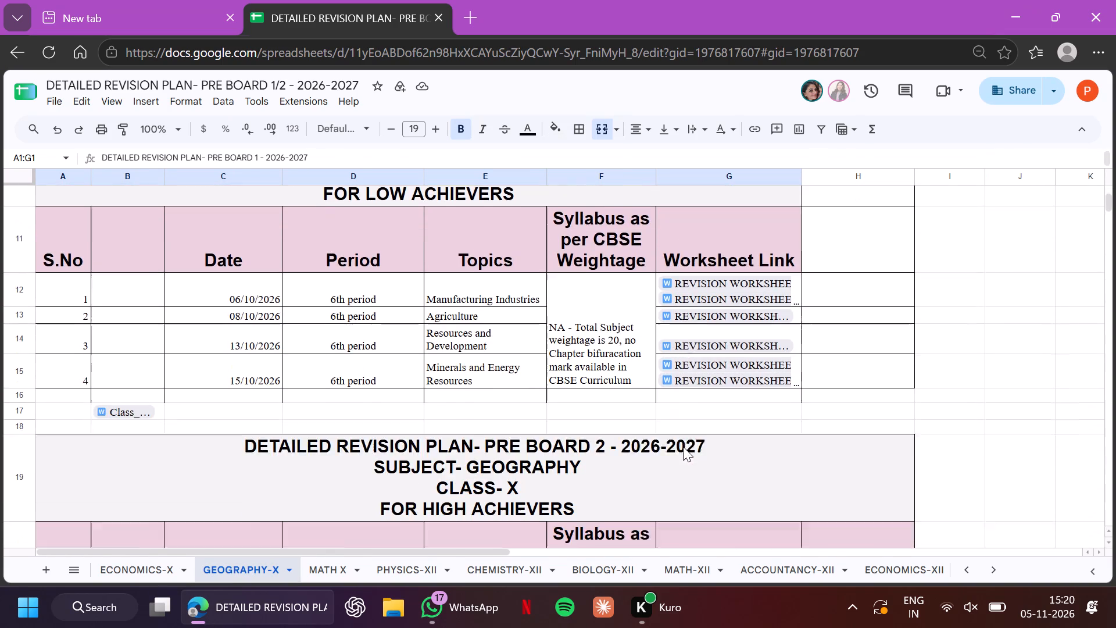
scroll(683, 447, down, 2)
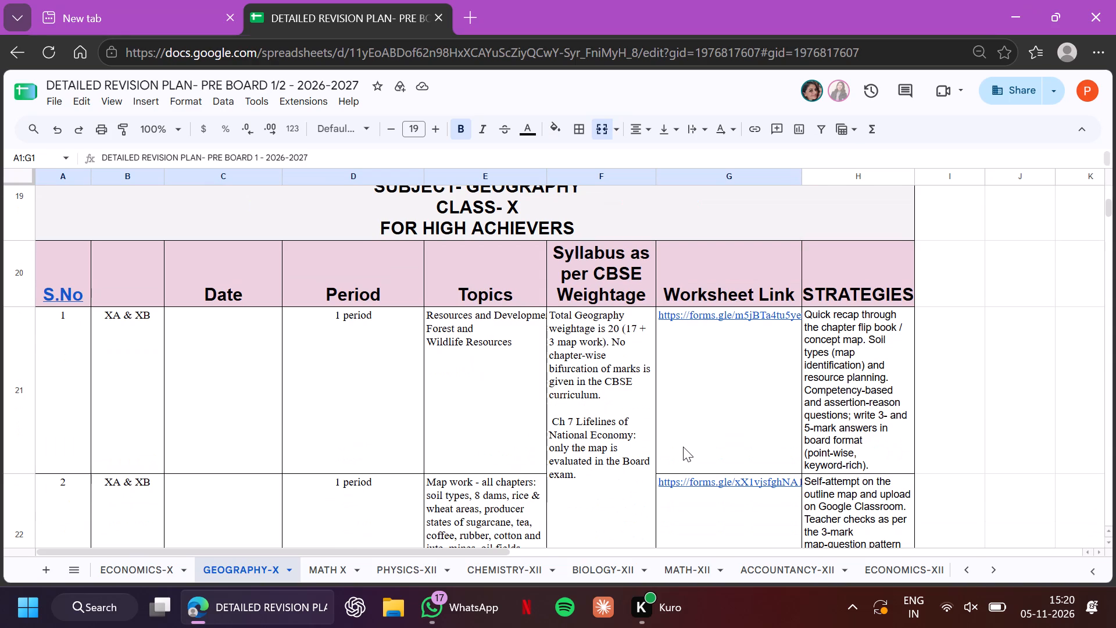
scroll(683, 447, down, 1)
scroll(584, 459, down, 1)
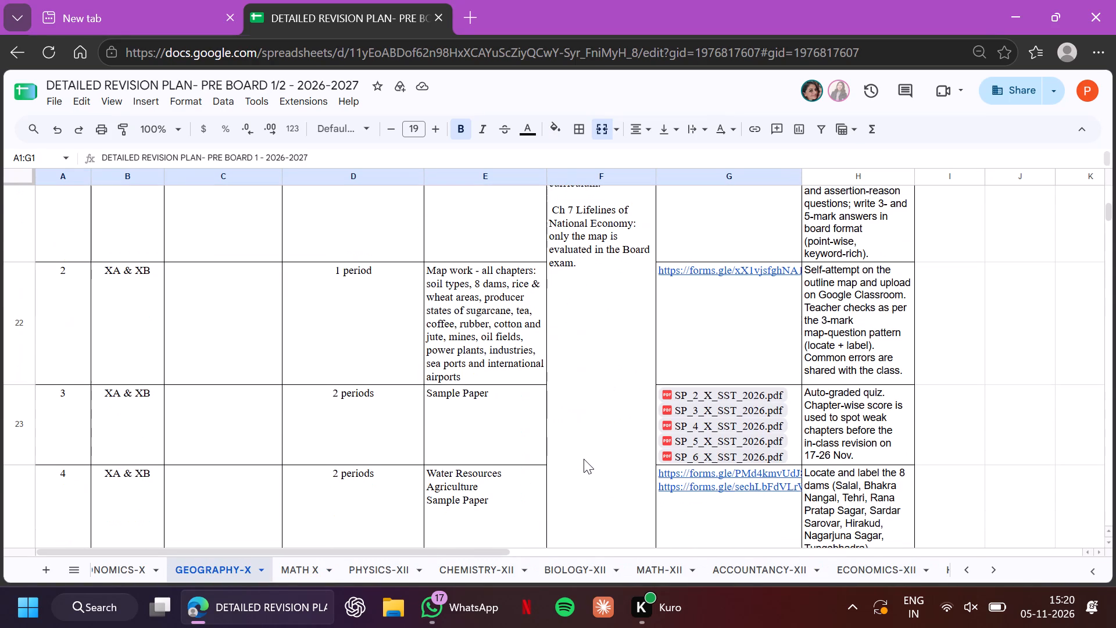
scroll(584, 459, down, 1)
click(439, 17)
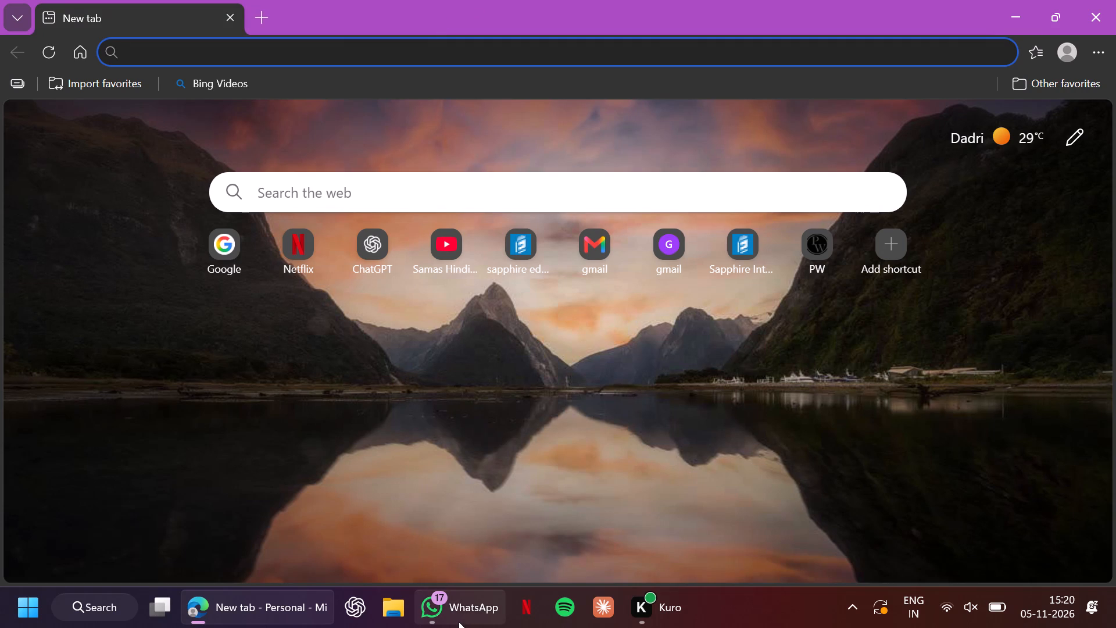
Switch to File Explorer and open the CLASS 10 (2025-26) folder inside dell all data on the Desktop.
click(392, 607)
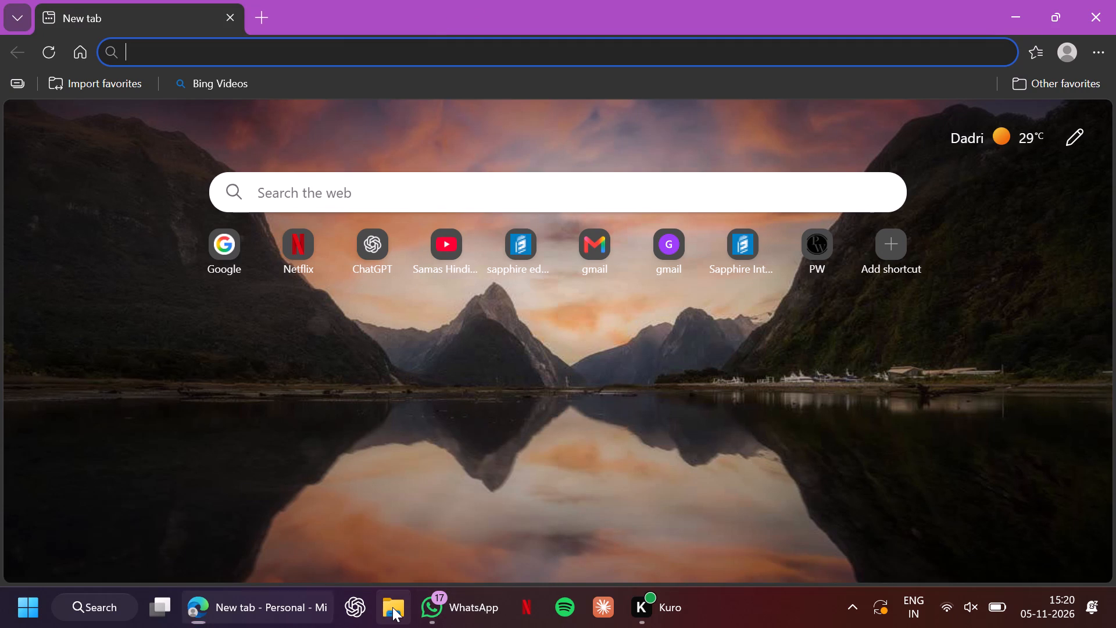
double_click(392, 607)
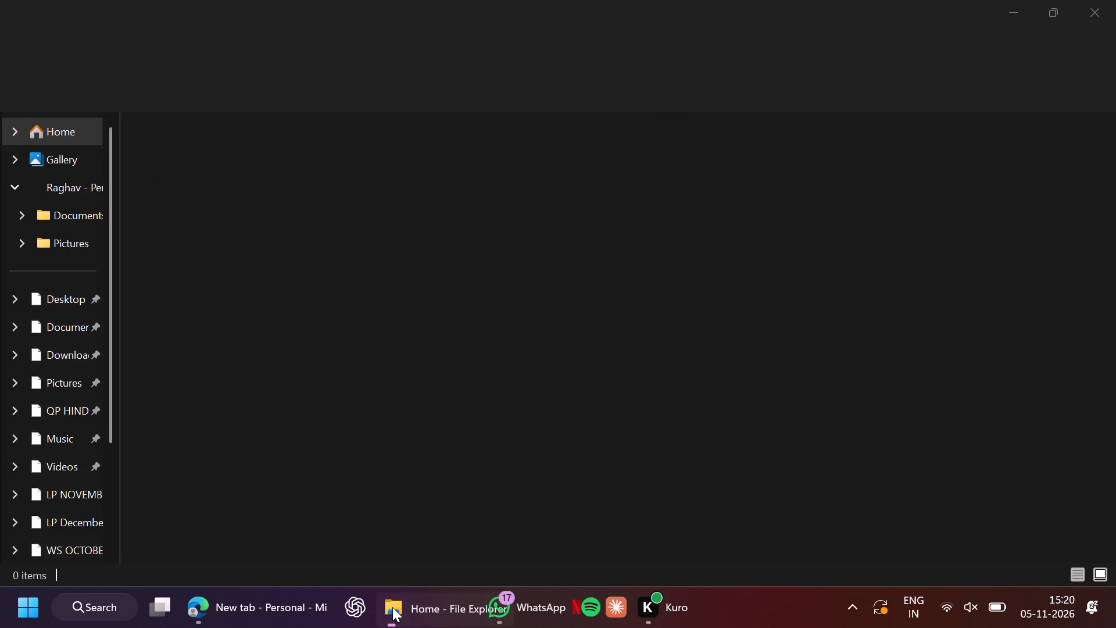
click(392, 607)
click(392, 607)
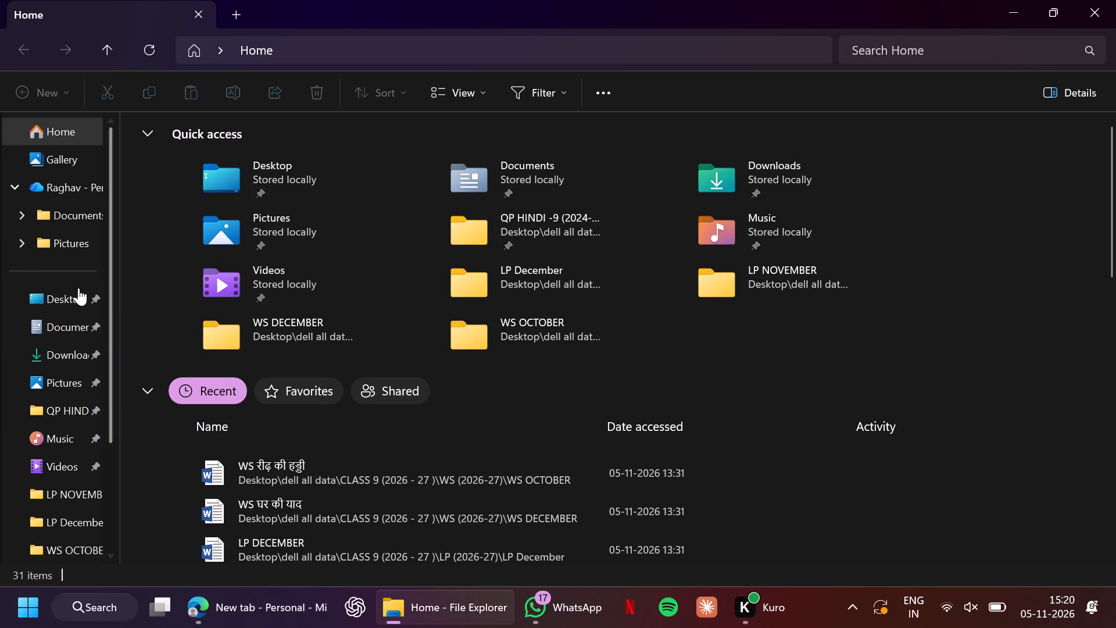
click(75, 295)
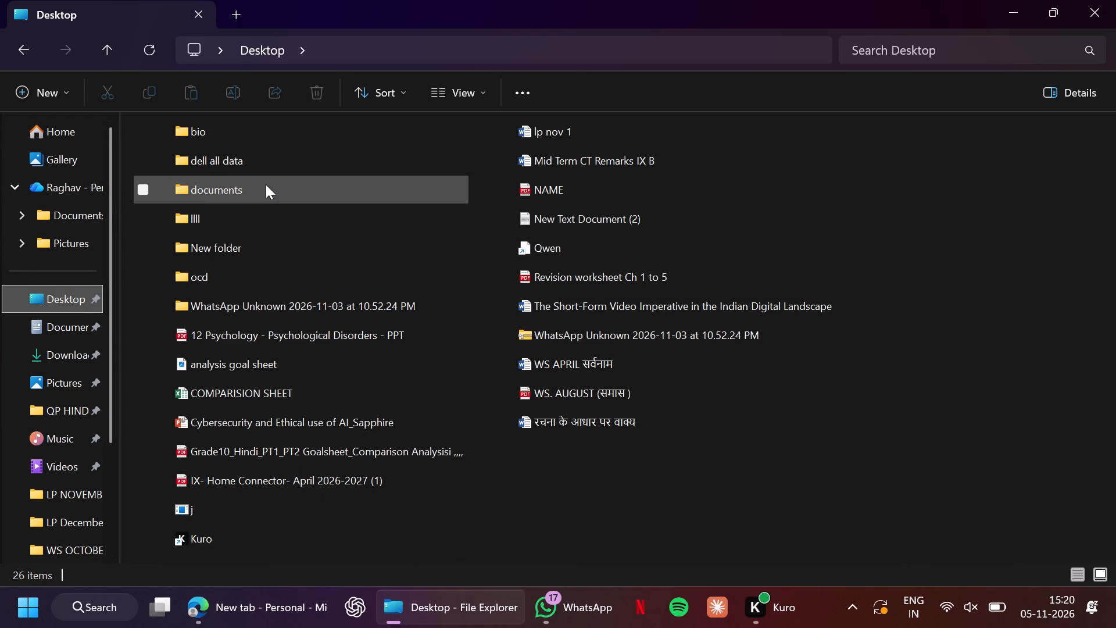
double_click(279, 157)
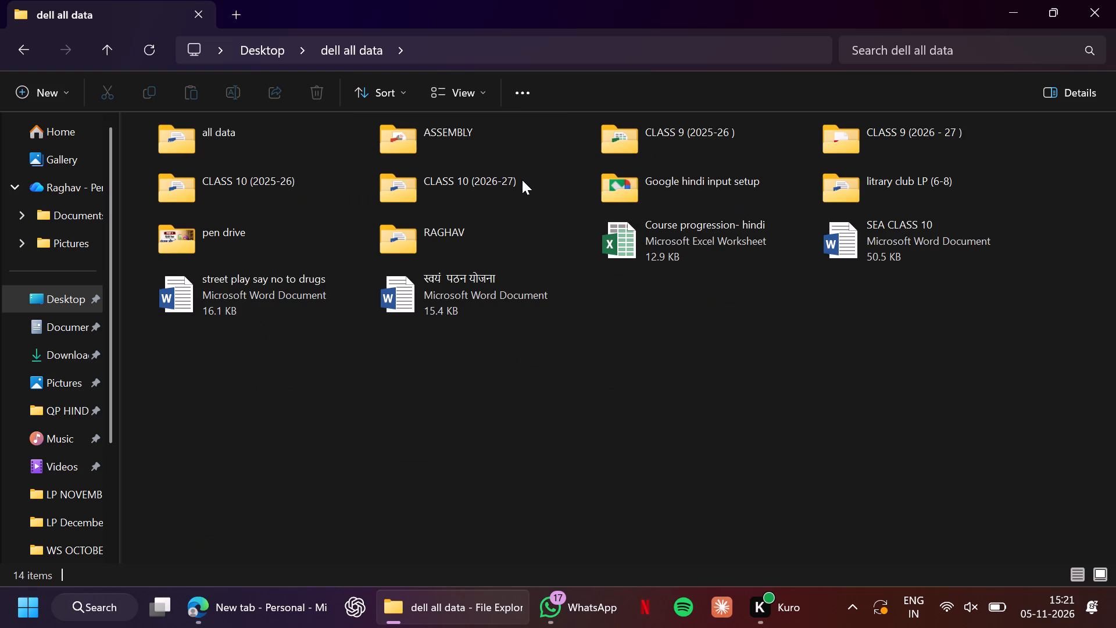
double_click(301, 183)
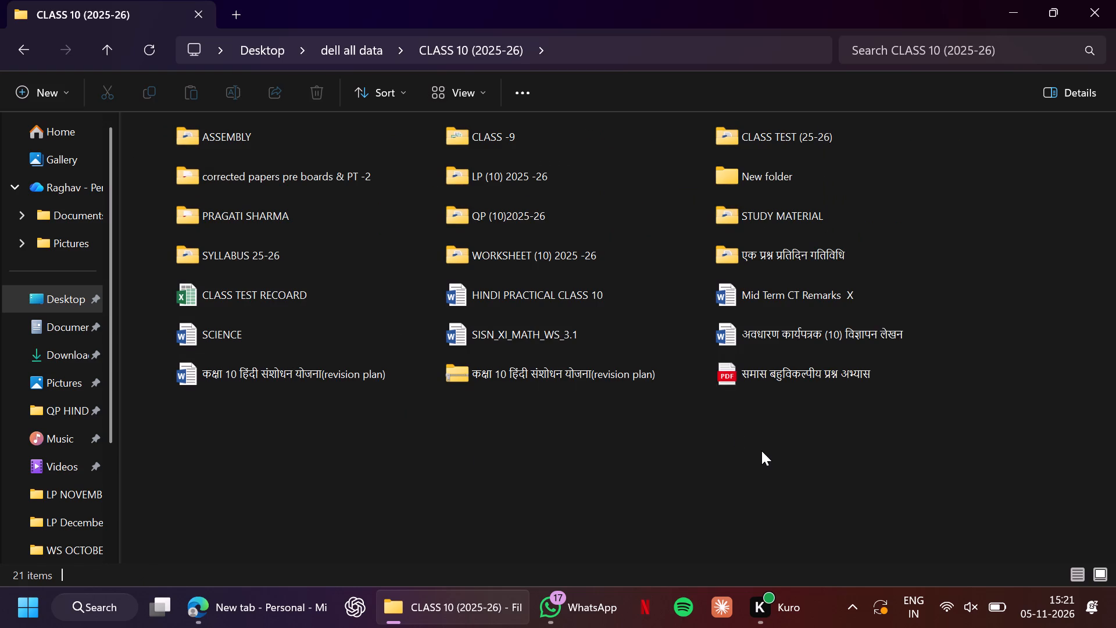
Check the files in the एक प्रश्न प्रतिदिन गतिविधि folder and return to CLASS 10 (2025-26).
double_click(752, 251)
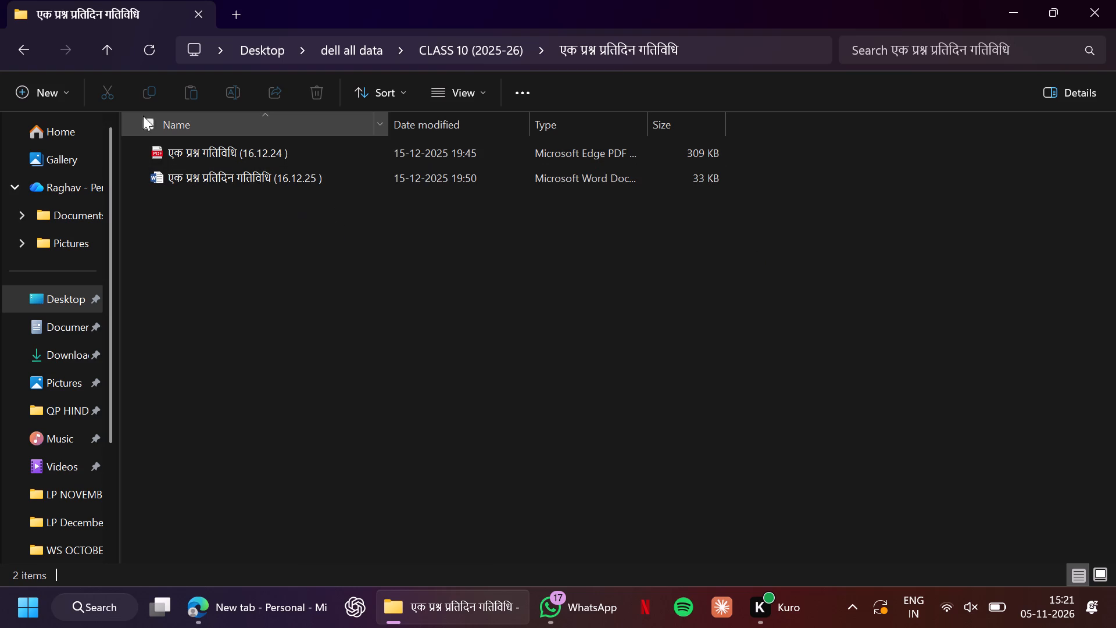
click(15, 46)
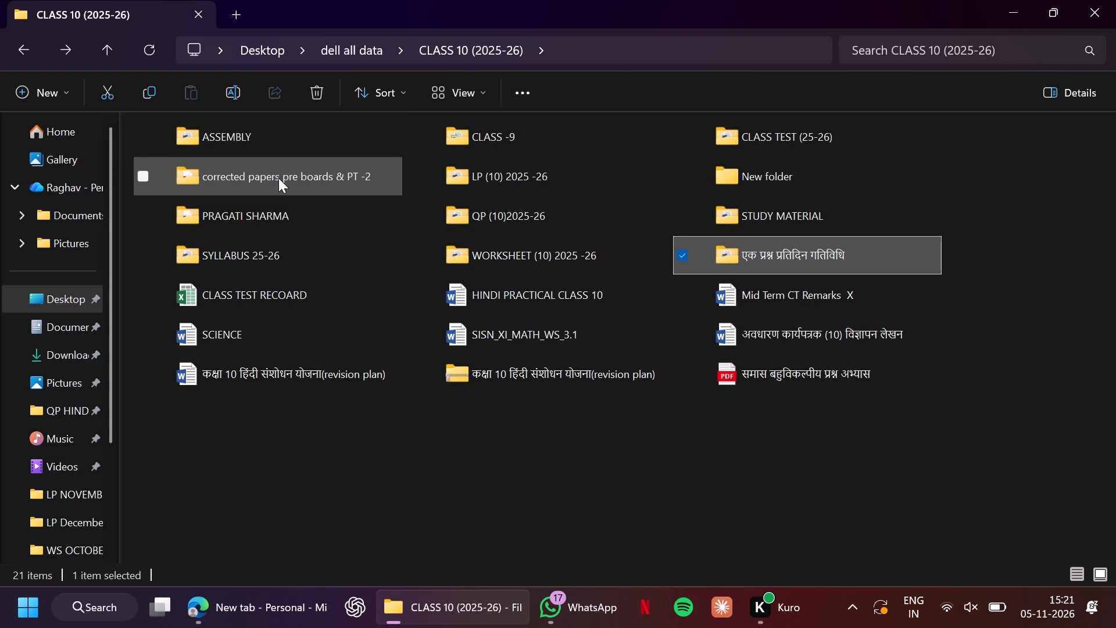
Check the contents of the folder named after a person and the SYLLABUS 25-26 folder, returning to CLASS 10 (2025-26) after each.
double_click(270, 213)
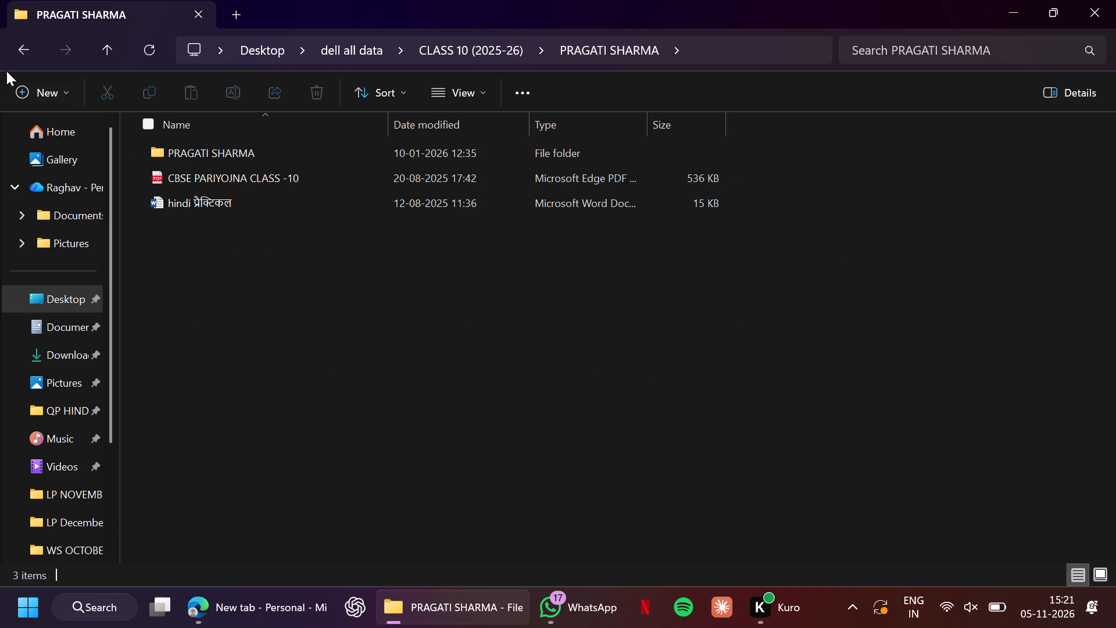
click(16, 48)
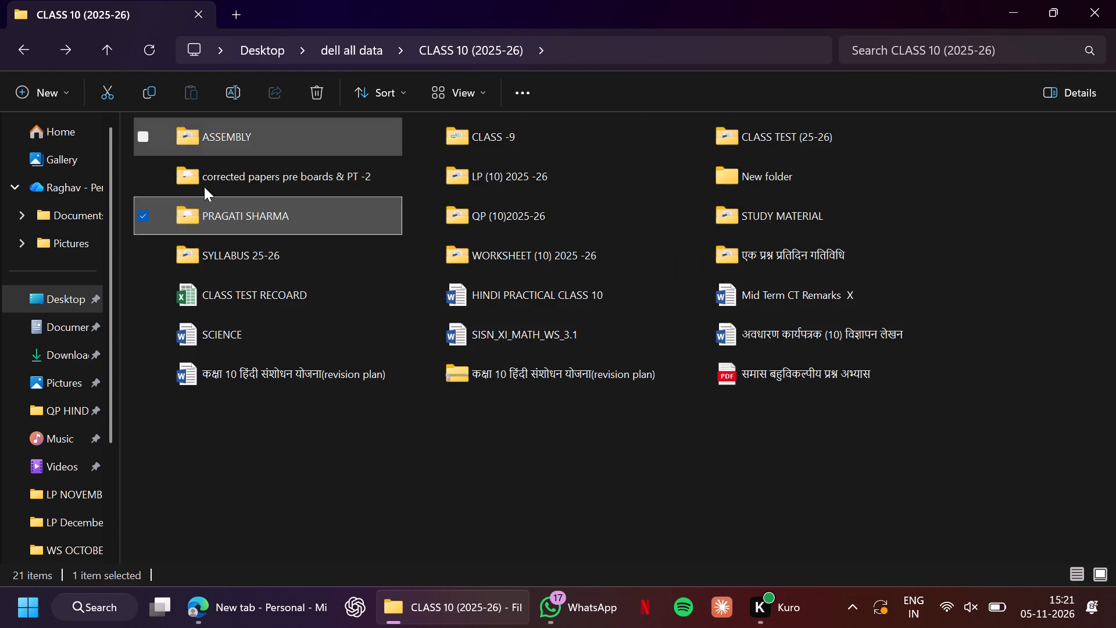
double_click(234, 263)
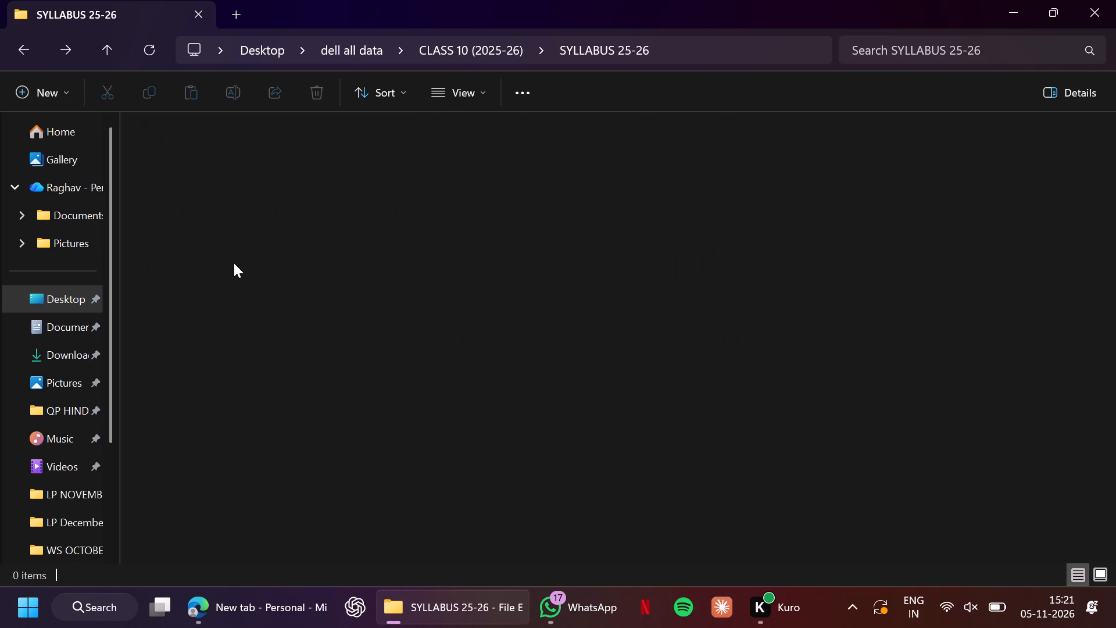
click(22, 45)
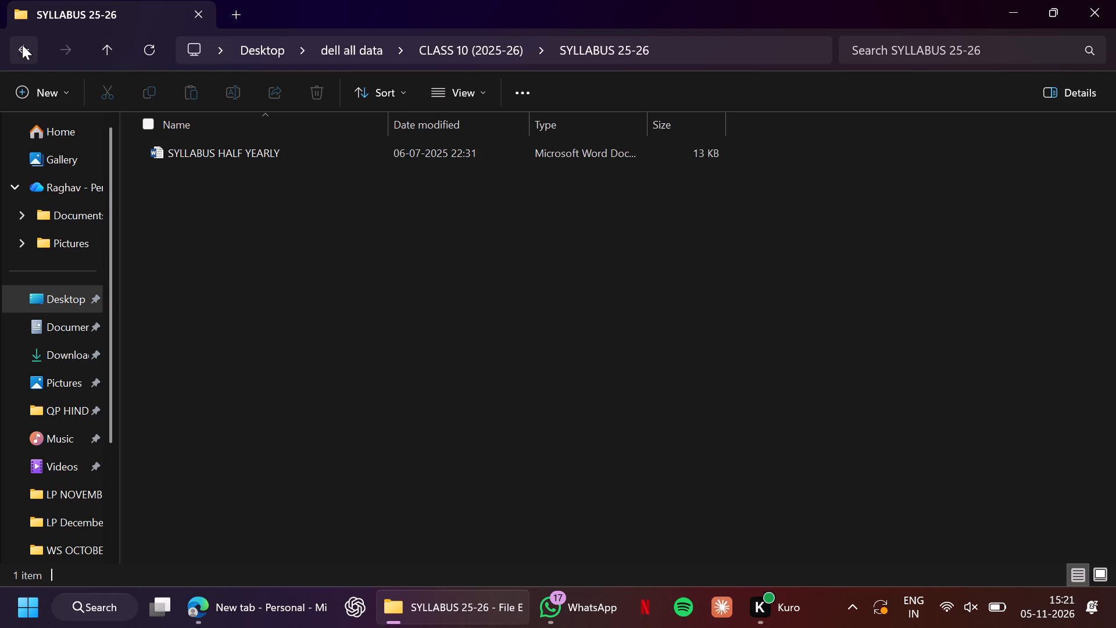